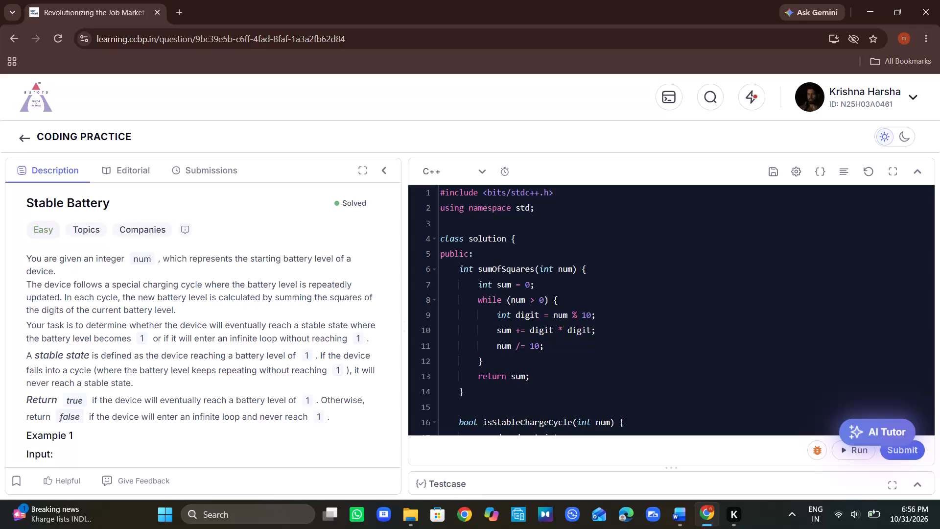
Submit the C++ solution for the Stable Battery coding problem.
click(672, 524)
click(704, 520)
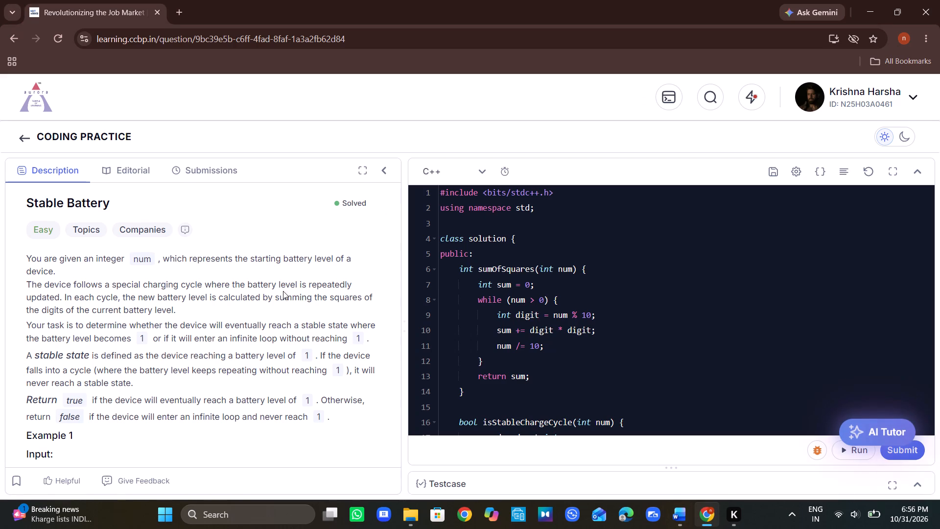
scroll(278, 293, up, 1)
scroll(273, 294, down, 2)
scroll(273, 294, up, 3)
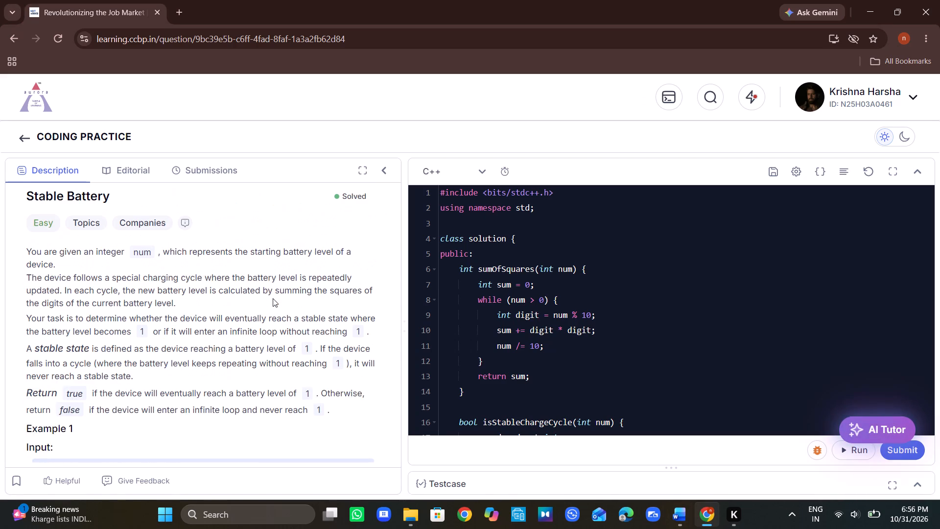
scroll(273, 298, up, 2)
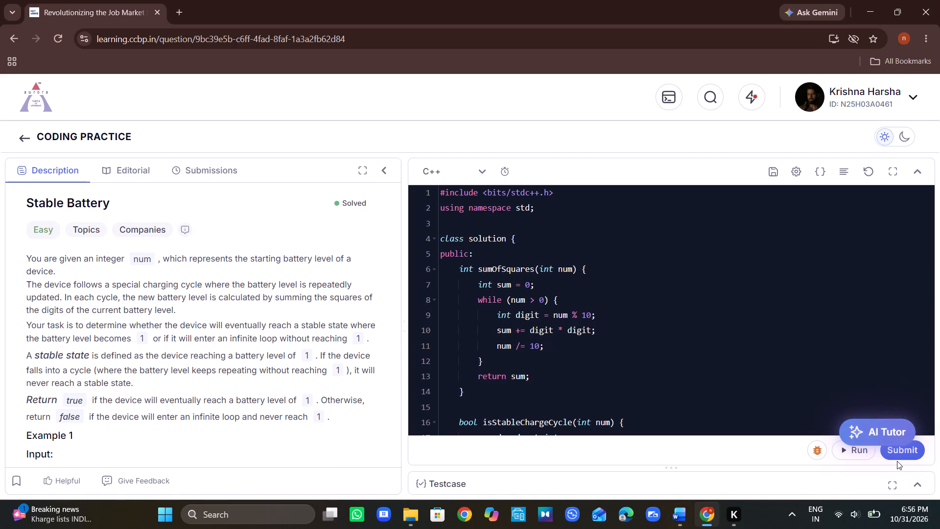
click(897, 456)
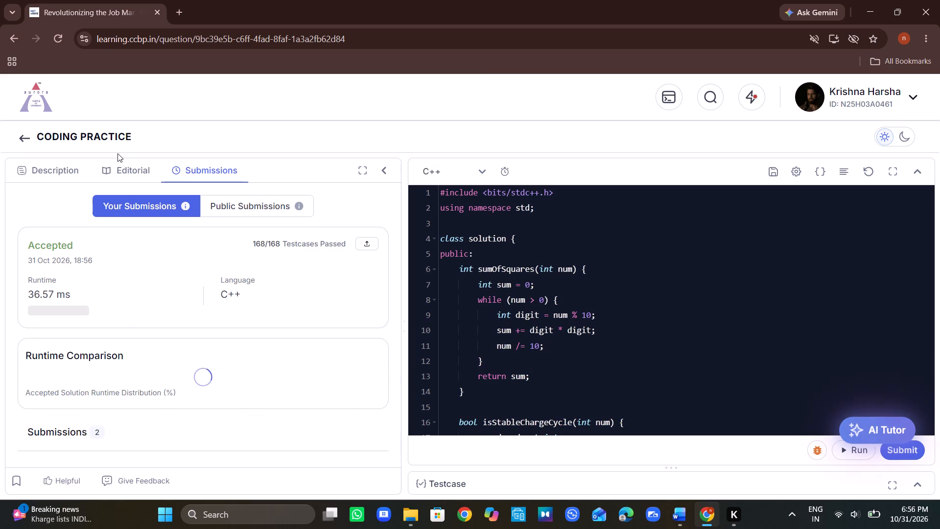
Capture a screenshot of the full submission results page, from the site header down to the Testcase bar.
key(Print)
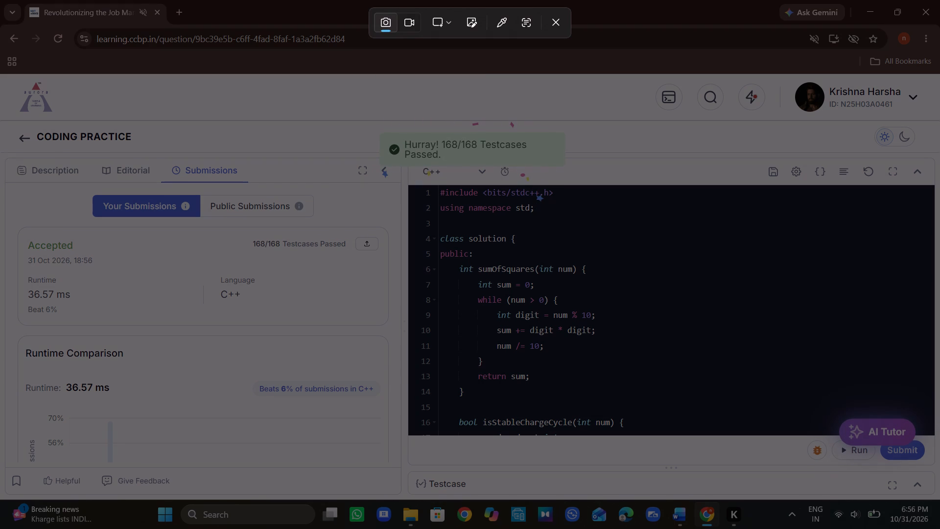
drag(0, 73, 939, 495)
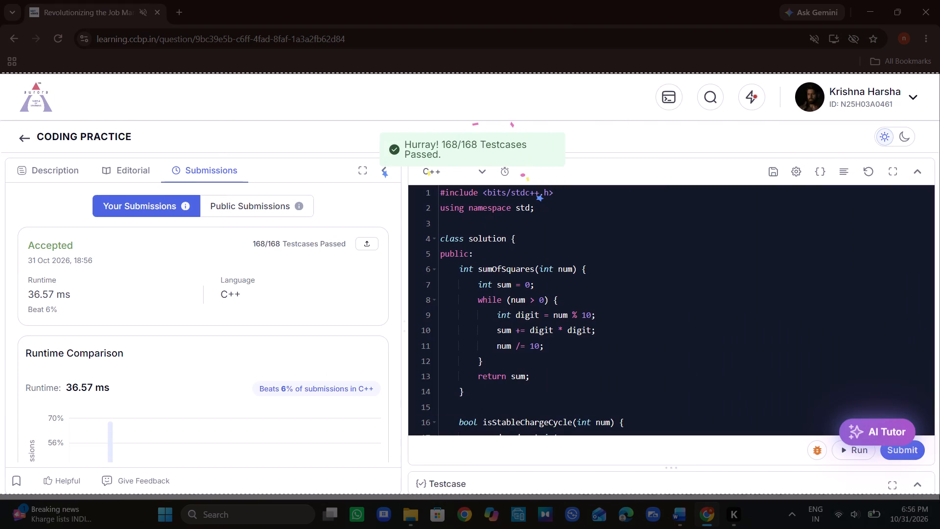
drag(939, 495, 939, 496)
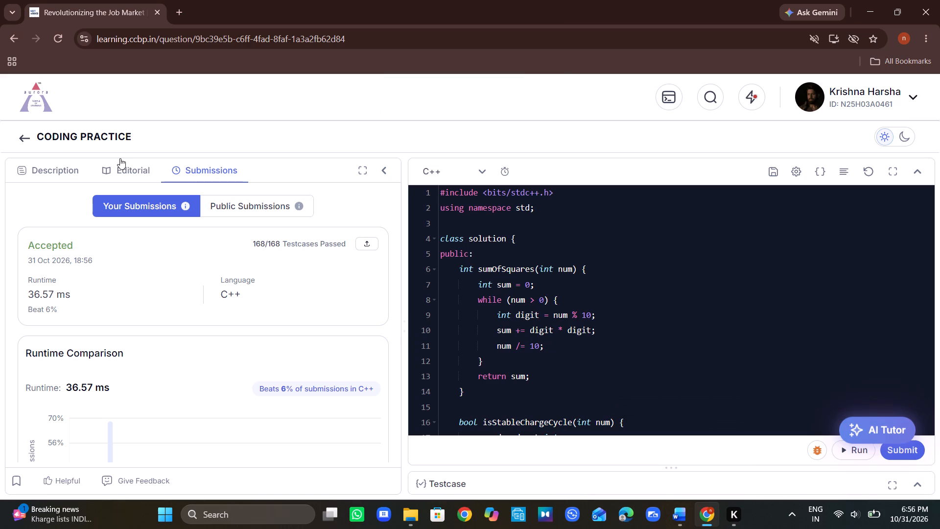
Bring the problem description back up, switch to the Word lab document and paste the screenshot below item "2)".
click(70, 165)
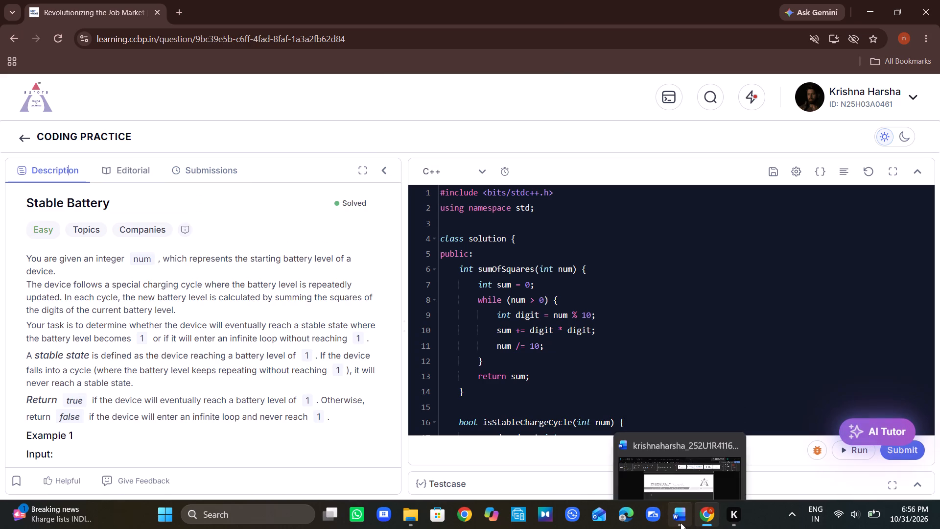
click(686, 510)
click(349, 295)
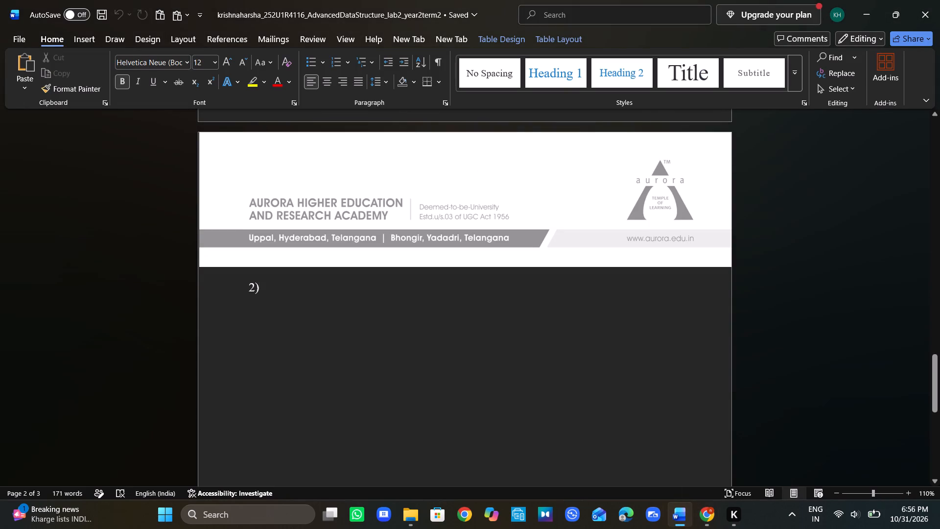
key(Return)
key(Return)
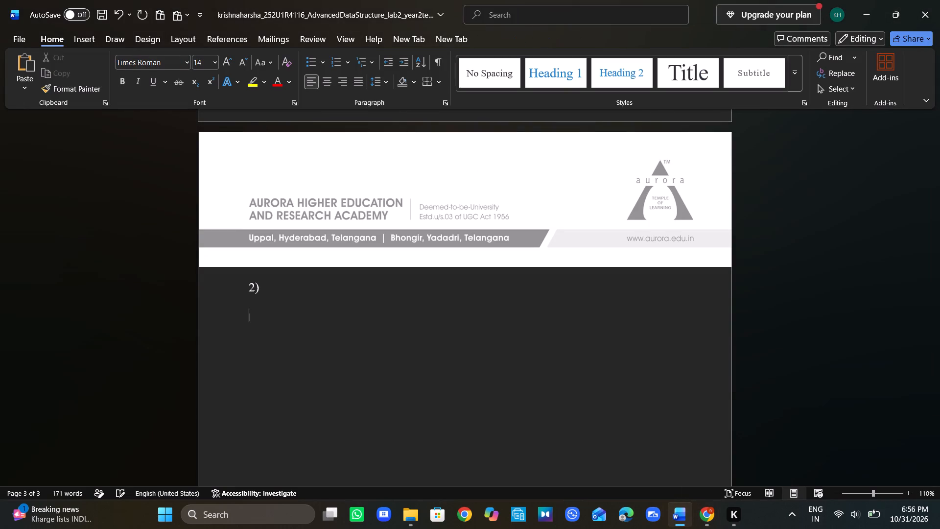
key(ctrl+v)
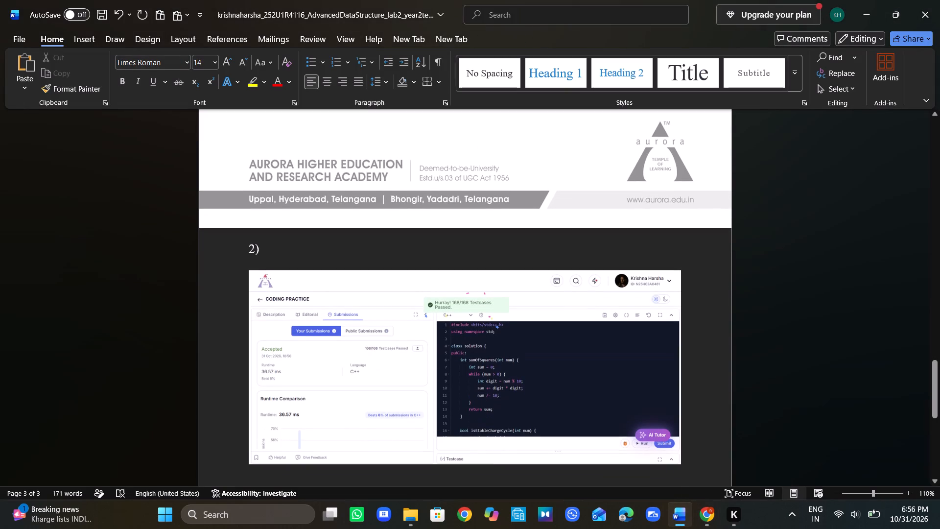
Title item "2)" as "Stable Battery", without automatic numbered-list formatting.
click(291, 256)
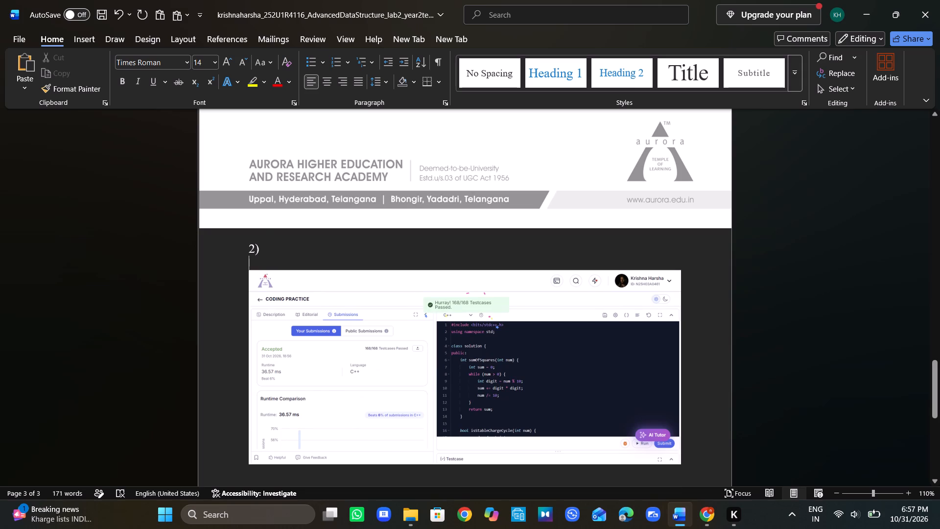
click(266, 249)
key(space)
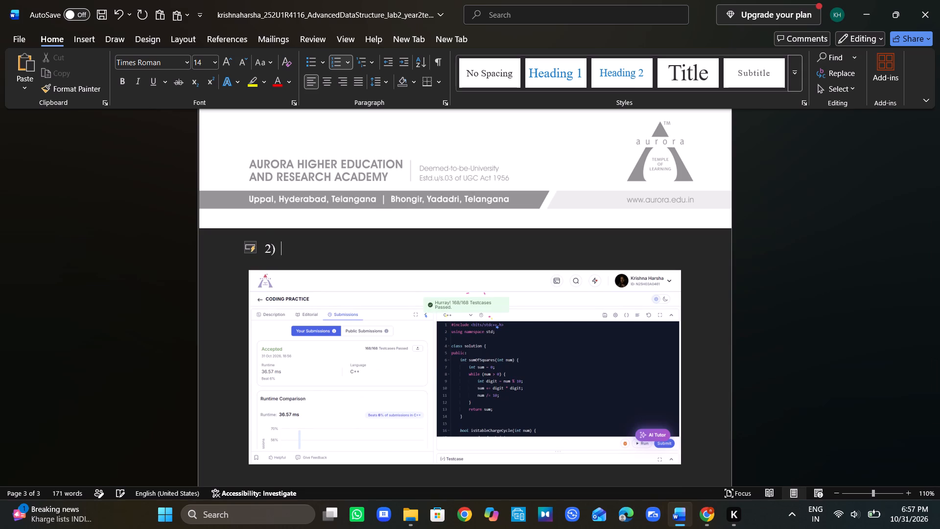
key(ctrl+z)
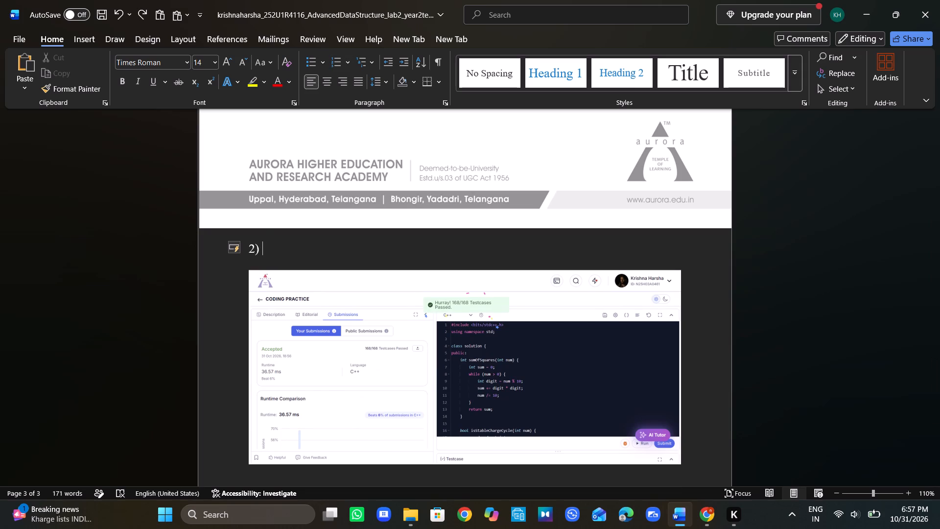
key(s)
text(attery)
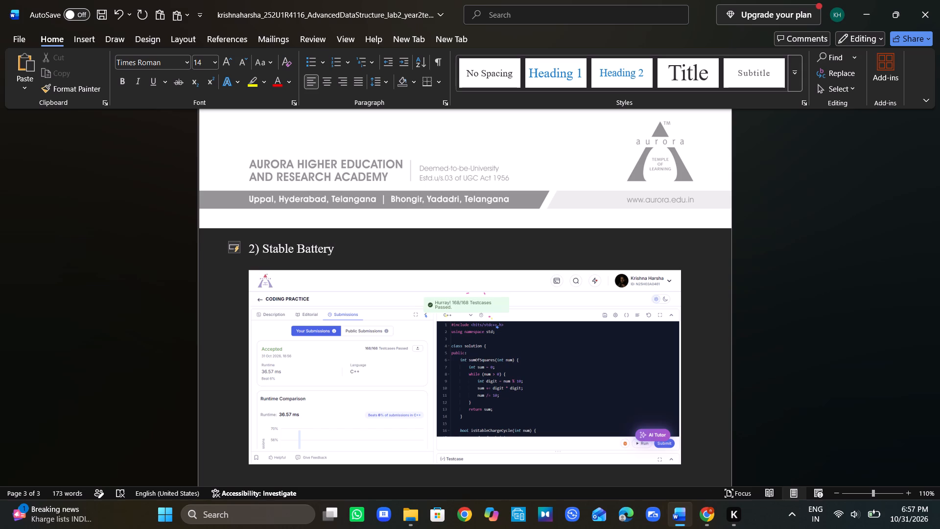
Make the title text "Stable Battery" bold.
drag(264, 246, 328, 253)
click(340, 239)
scroll(341, 251, down, 2)
scroll(342, 254, up, 1)
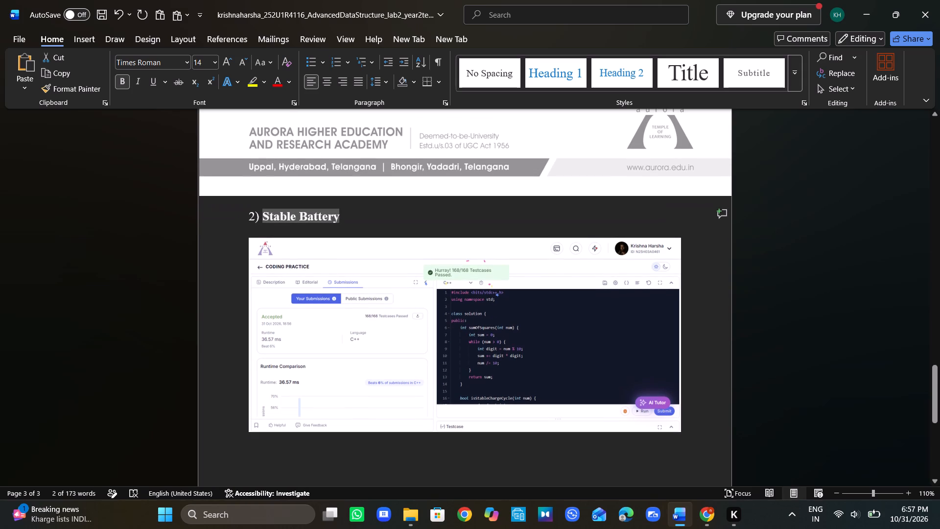
In Chrome, copy the Editorial's last Complexity Analysis section, covering O(N) time and O(1) space for the slowRunner and fastRunner approach.
click(714, 509)
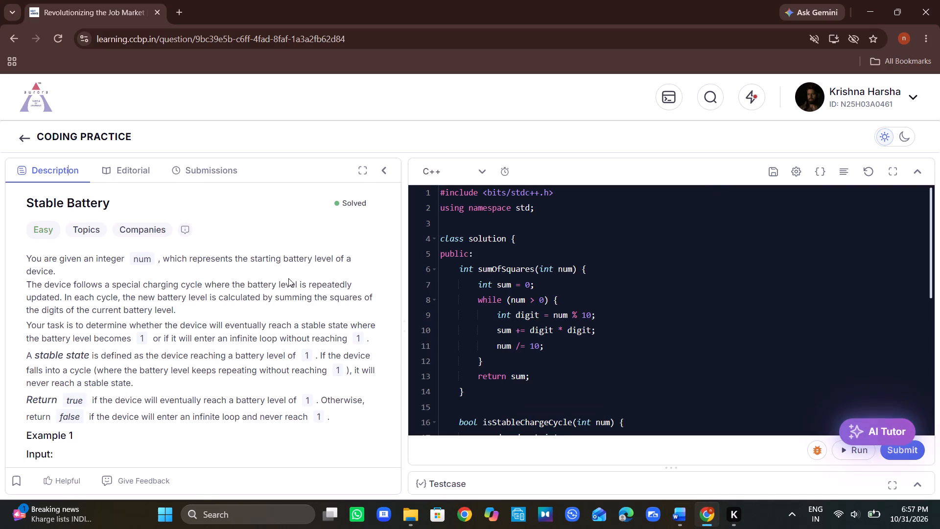
click(134, 171)
scroll(150, 337, down, 6)
scroll(147, 315, up, 1)
scroll(147, 315, down, 4)
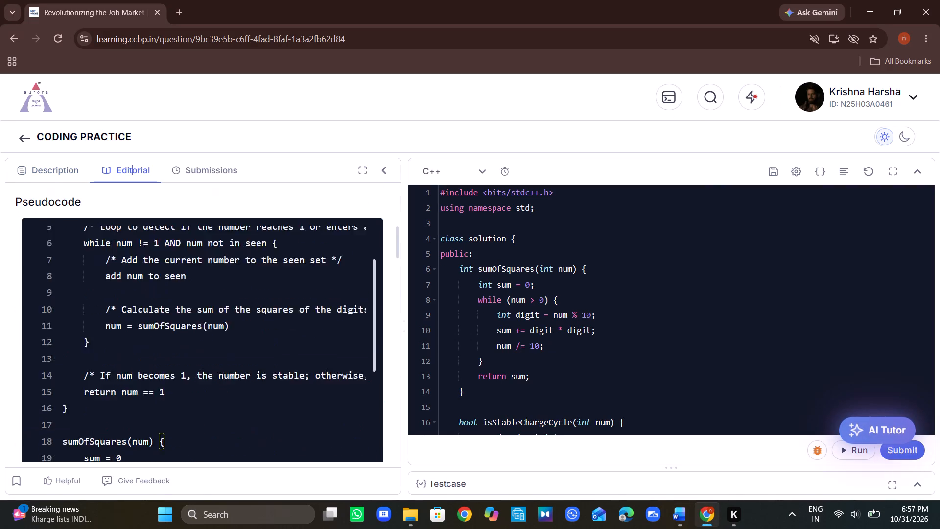
scroll(147, 312, down, 12)
scroll(142, 269, down, 5)
scroll(142, 269, up, 1)
scroll(142, 269, down, 9)
scroll(155, 390, down, 3)
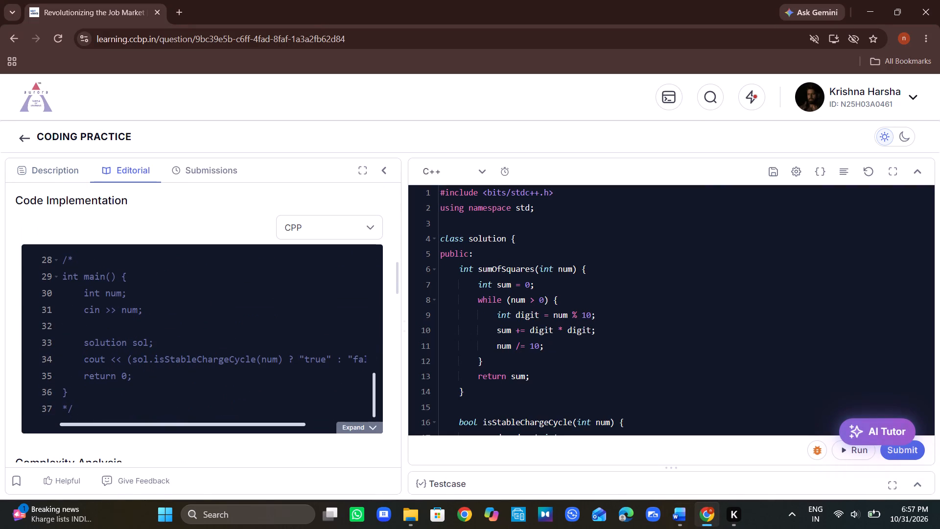
scroll(155, 390, down, 3)
scroll(149, 330, down, 10)
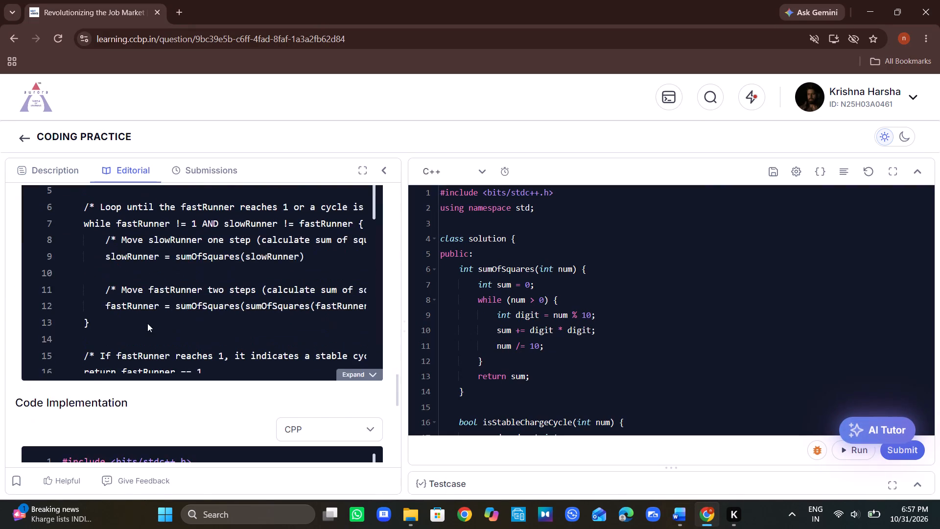
scroll(147, 323, down, 13)
scroll(98, 286, up, 2)
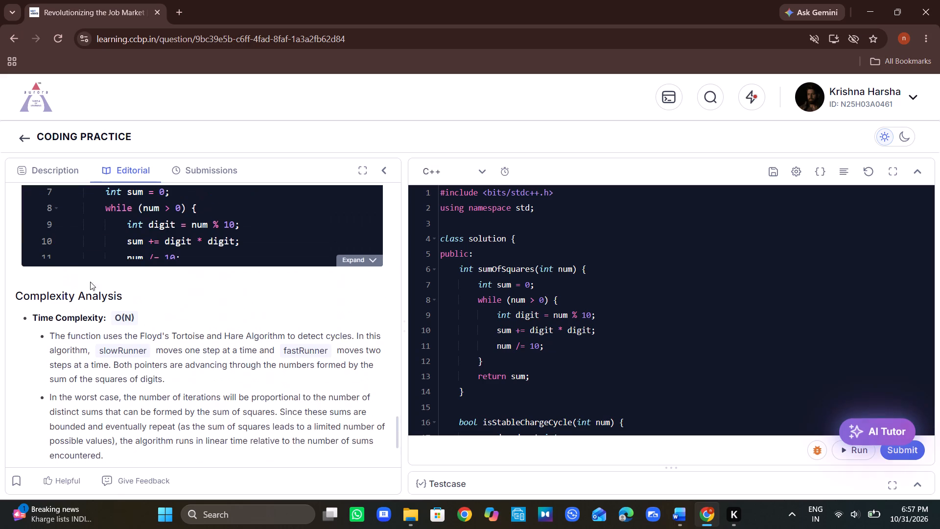
drag(17, 292, 155, 419)
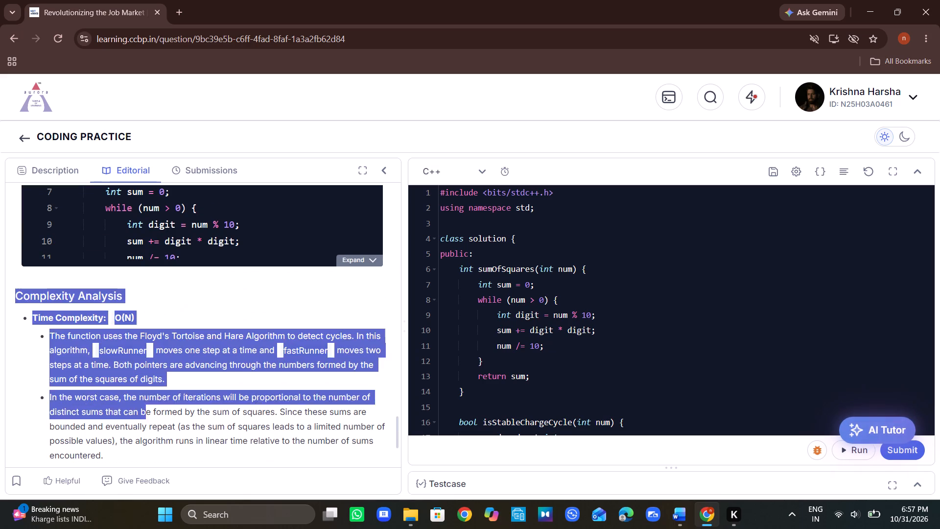
drag(155, 419, 321, 437)
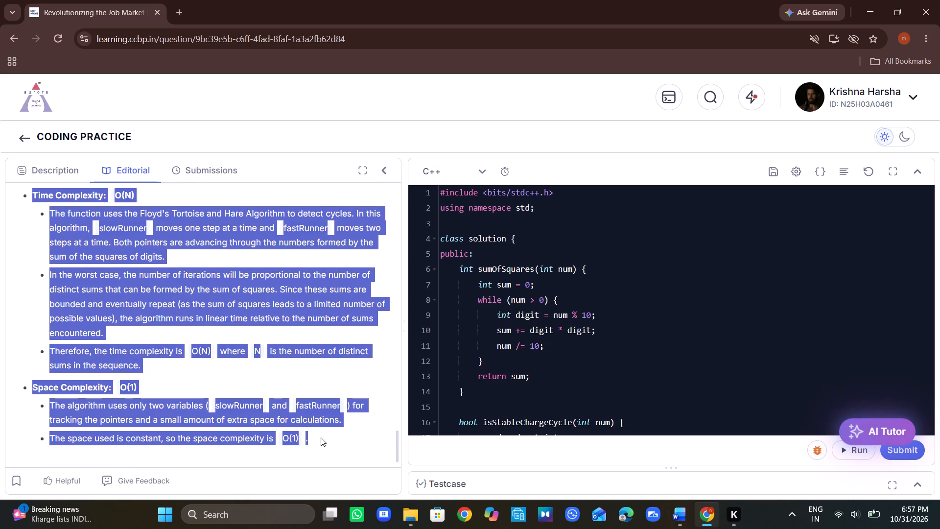
key(ctrl+c)
Paste the copied complexity analysis into the Word document on a new line below the Stable Battery screenshot.
click(683, 522)
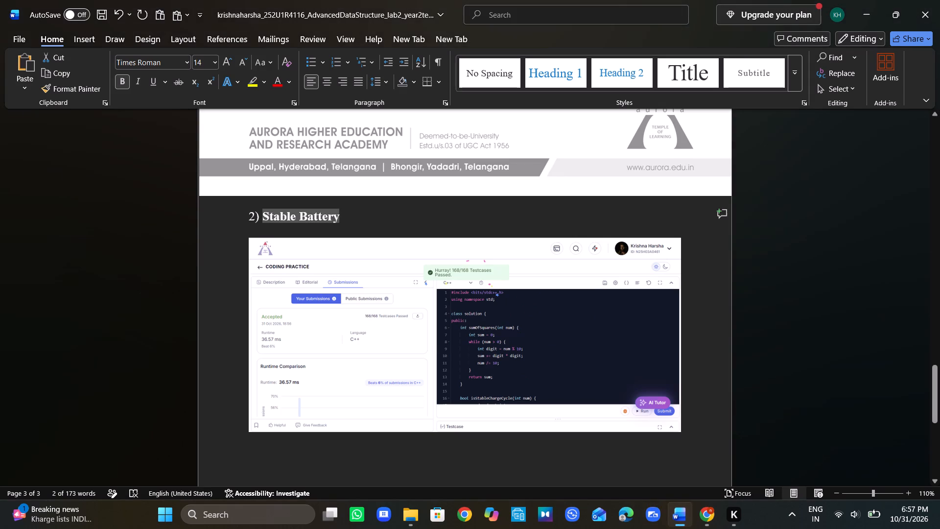
click(281, 463)
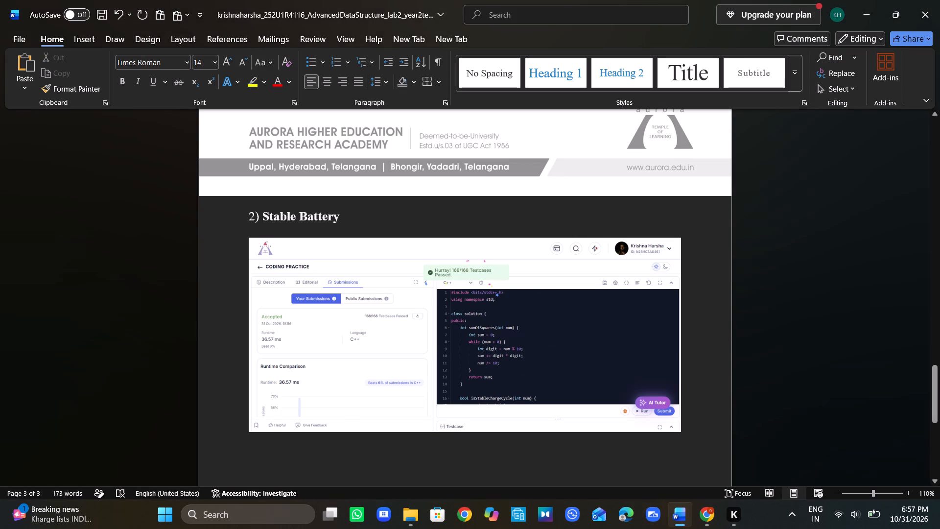
click(696, 422)
key(Return)
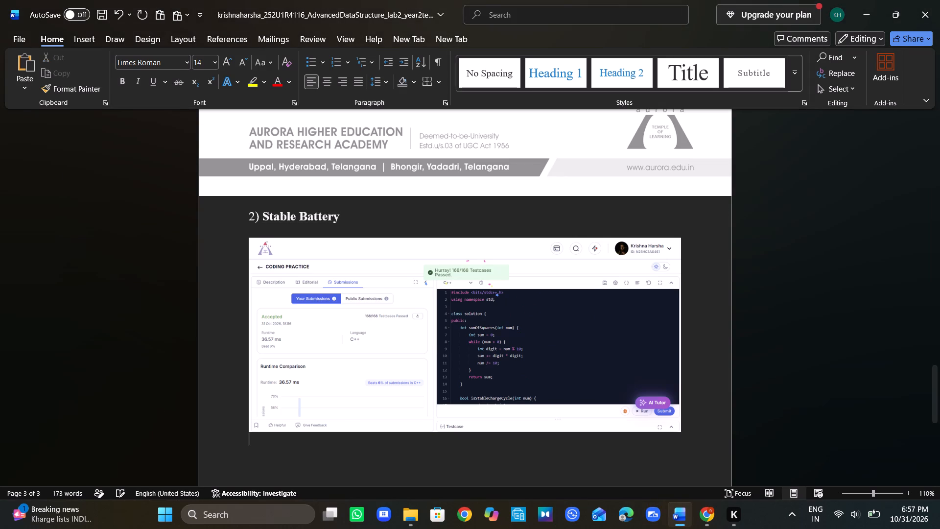
key(Return)
key(ctrl+v)
Join the stray "slowRunner" line to the end of the bullet ending "In this algorithm,".
scroll(515, 382, up, 1)
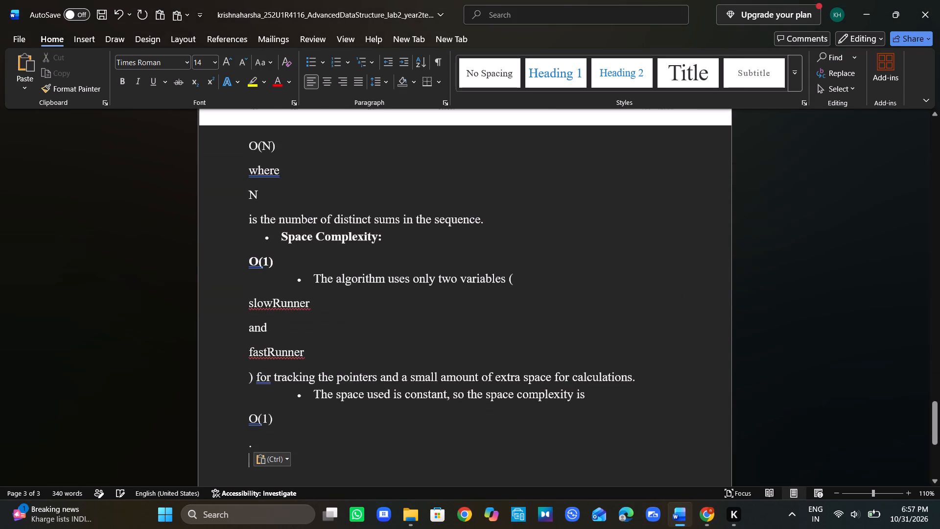
scroll(515, 382, up, 13)
scroll(512, 382, down, 1)
scroll(512, 382, up, 1)
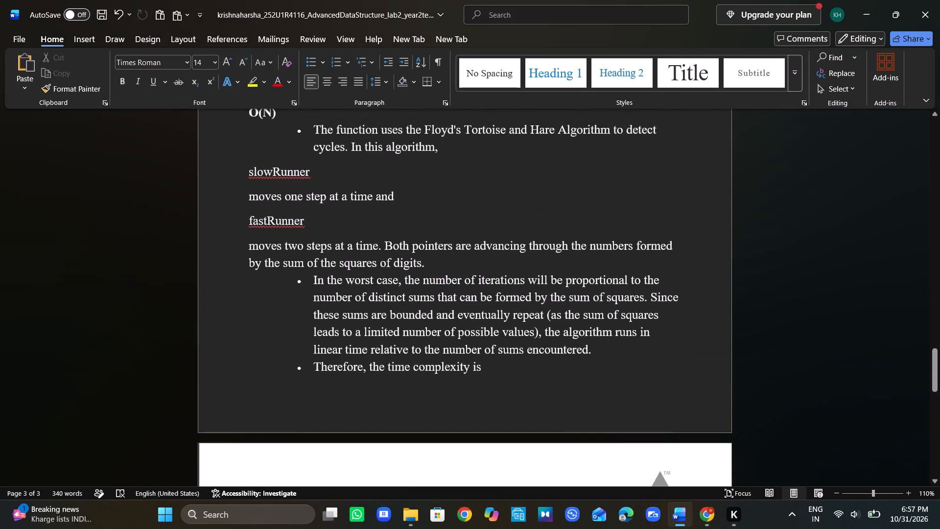
scroll(488, 370, up, 5)
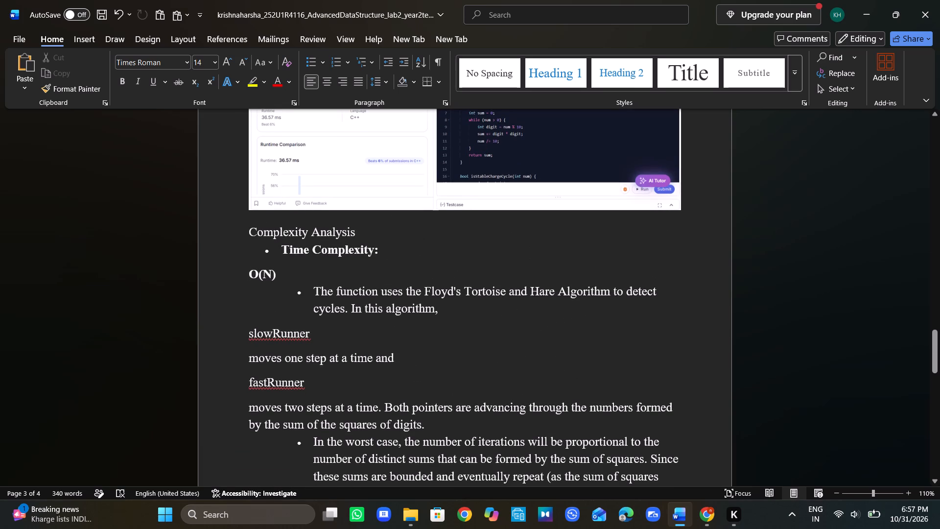
click(250, 332)
key(BackSpace)
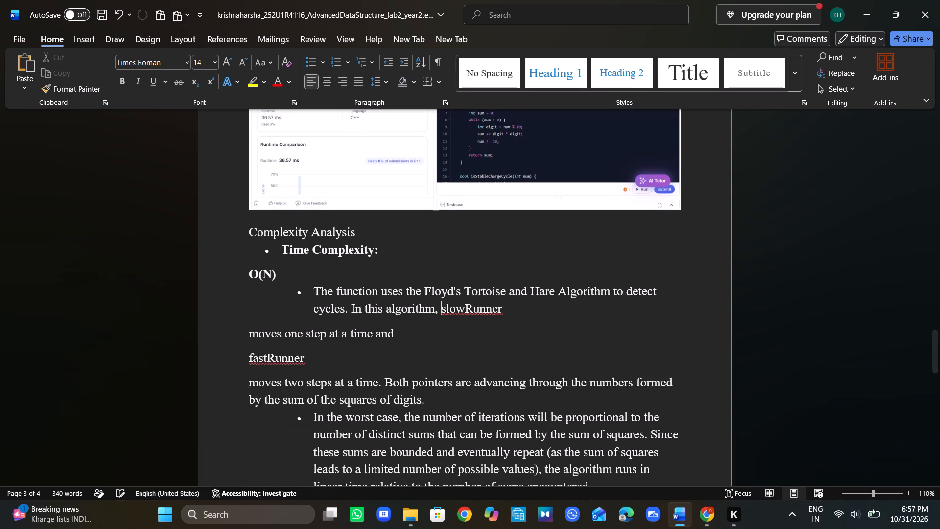
Join the line "moves one step at a time and" to the bullet text directly after "slowRunner".
key(Down)
key(Left)
key(Left)
key(Left)
key(Left)
key(Left)
key(Left)
key(Left)
key(Left)
key(Left)
key(Left)
key(Left)
key(Left)
key(Left)
key(Left)
key(Left)
key(Left)
key(Left)
key(Left)
key(Left)
key(Left)
key(Left)
key(Left)
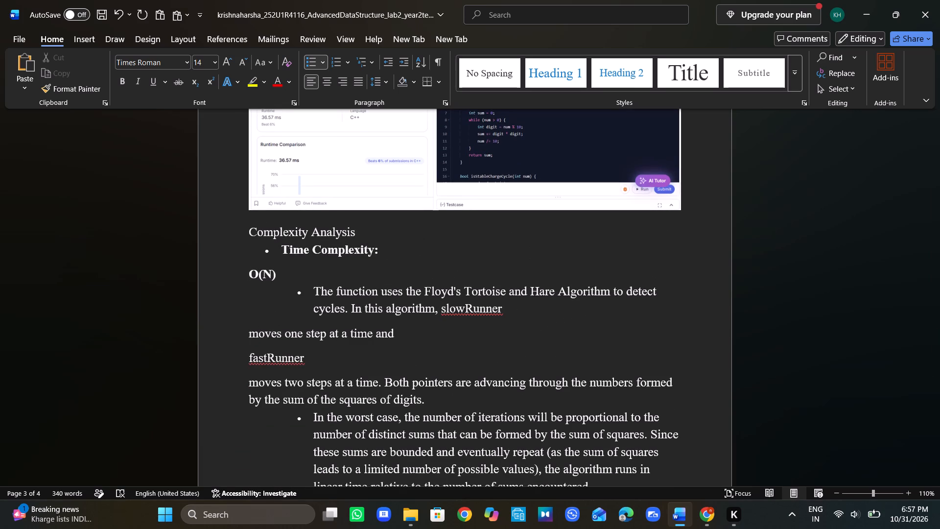
key(Down)
key(Left)
key(Left)
key(Left)
key(Left)
key(Left)
key(Left)
key(Left)
key(Left)
key(Left)
key(Left)
key(Left)
key(Left)
key(Left)
key(Left)
key(Left)
key(Left)
key(Left)
key(Left)
key(Left)
key(Left)
key(Left)
key(Left)
key(Left)
key(Left)
key(Left)
key(BackSpace)
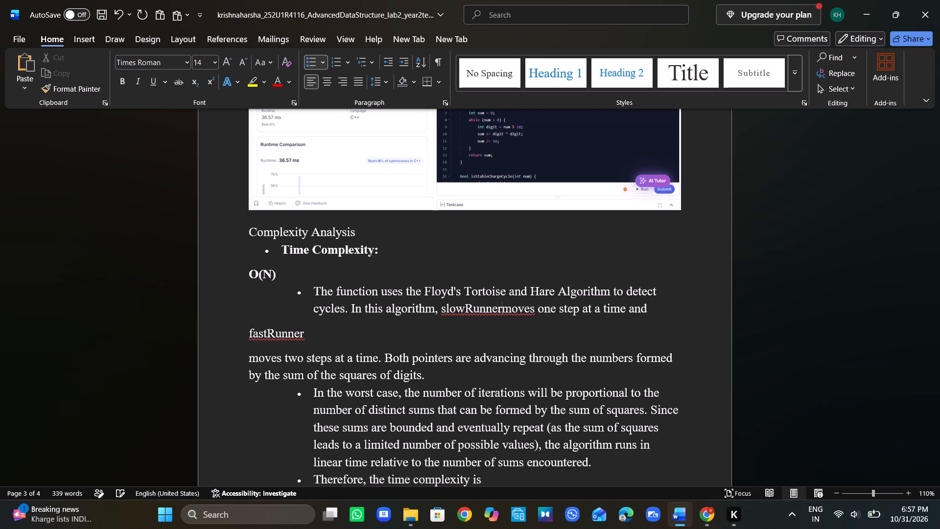
Insert a space between "slowRunner" and "moves" in the first time complexity bullet.
key(space)
Join the stray "fastRunner" line to the end of the first bullet and split the name into "fast Runner".
key(Down)
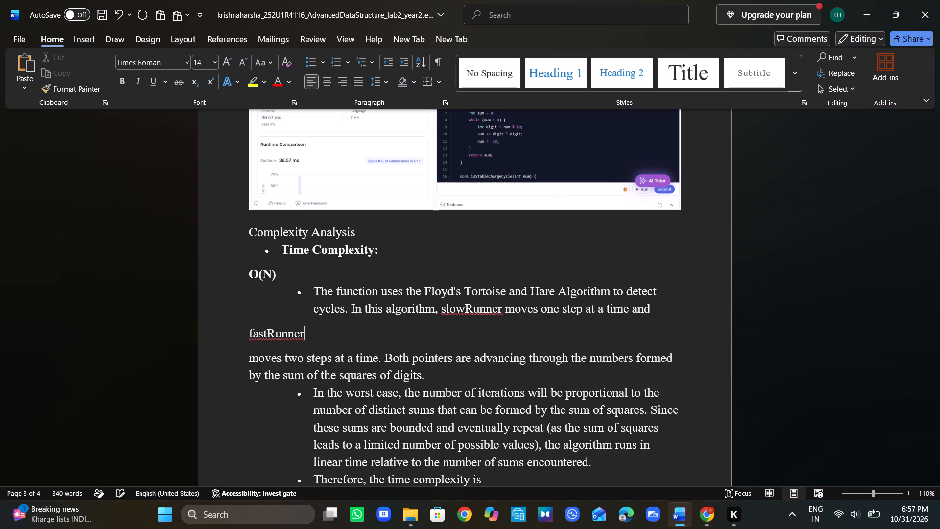
key(Left)
key(Left)
key(Left)
key(Left)
key(Left)
key(Left)
key(Left)
key(Left)
key(Left)
key(Left)
key(BackSpace)
key(Right)
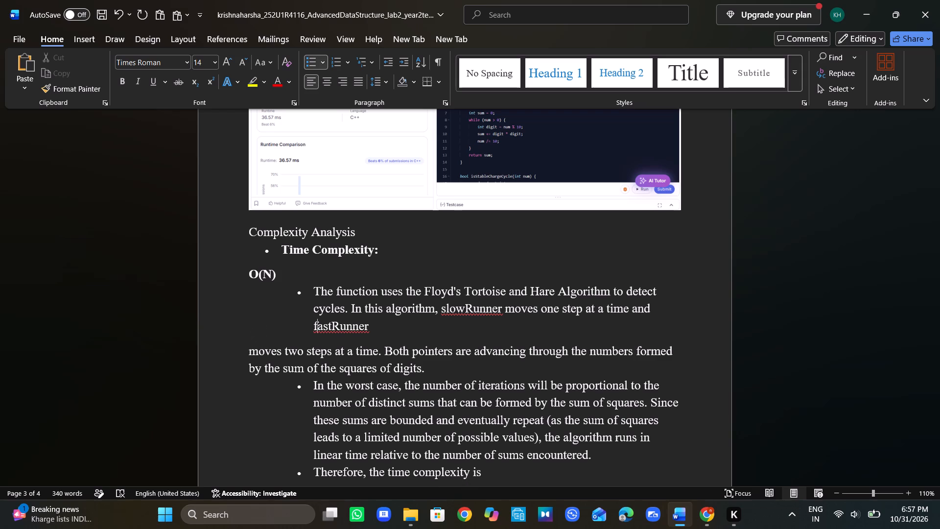
key(Right)
key(Right)
key(Right)
key(space)
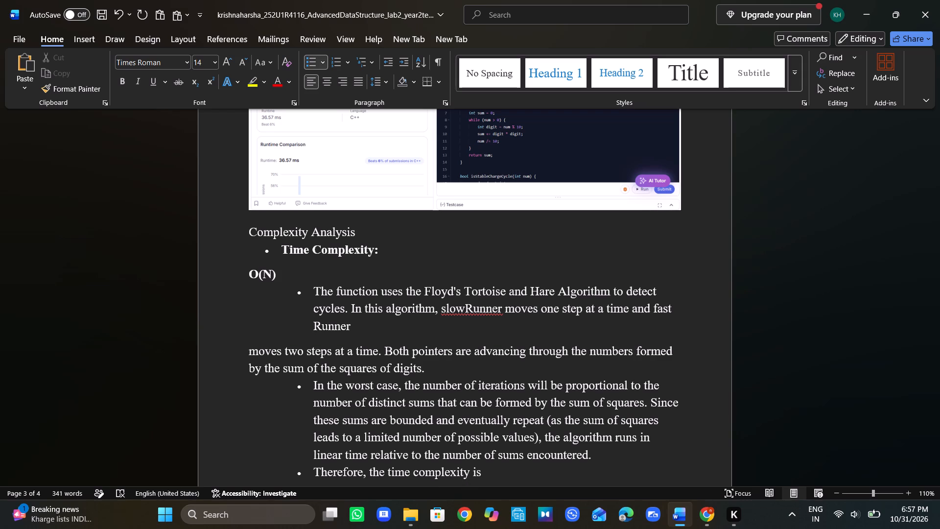
Split "slowRunner" into "slow Runner" in the first time complexity bullet.
key(Up)
key(Right)
key(Right)
key(Right)
key(Right)
key(Right)
key(Right)
key(Right)
key(Right)
key(Right)
key(Right)
key(Right)
key(Right)
key(Right)
key(Right)
key(Right)
key(Right)
key(Right)
key(Right)
key(Right)
key(Right)
key(Right)
key(Right)
key(Right)
key(Right)
key(Left)
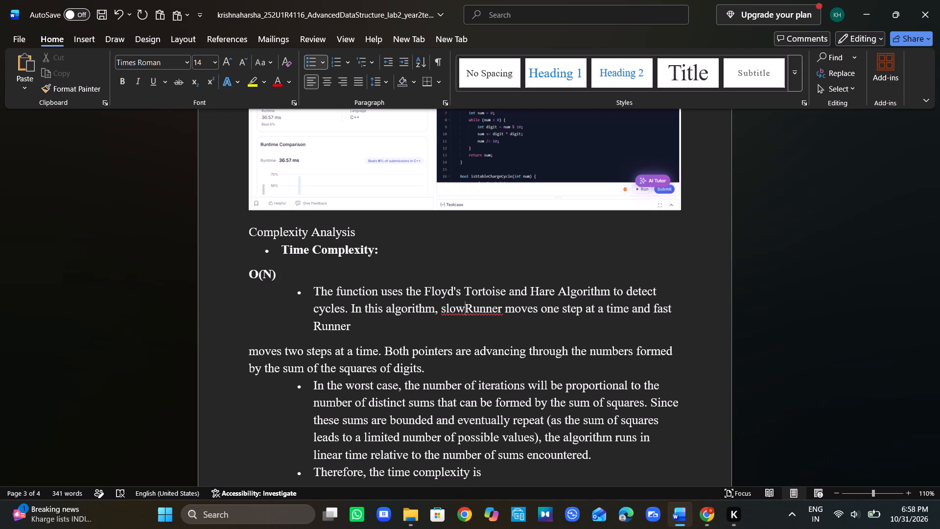
key(space)
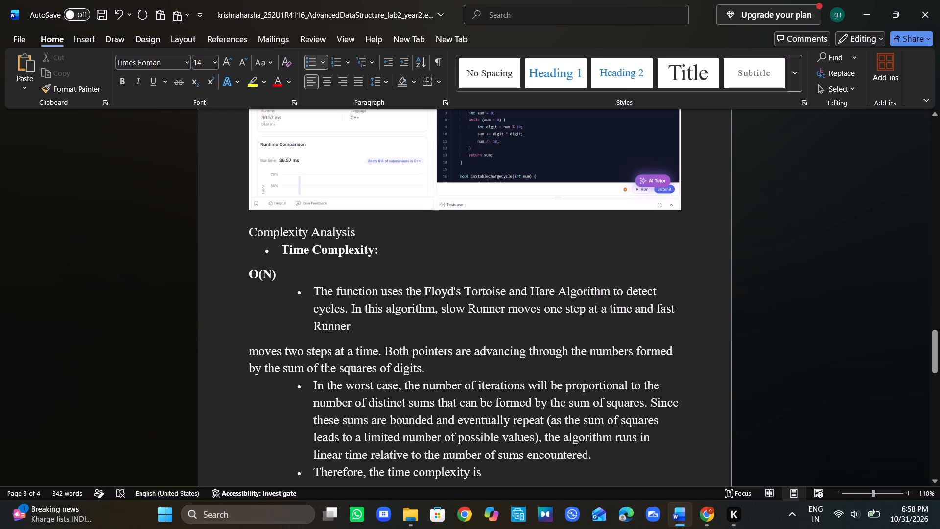
Join the paragraph starting "moves two steps at a time" to the first bullet after "fast Runner", separated by a space.
click(246, 352)
key(BackSpace)
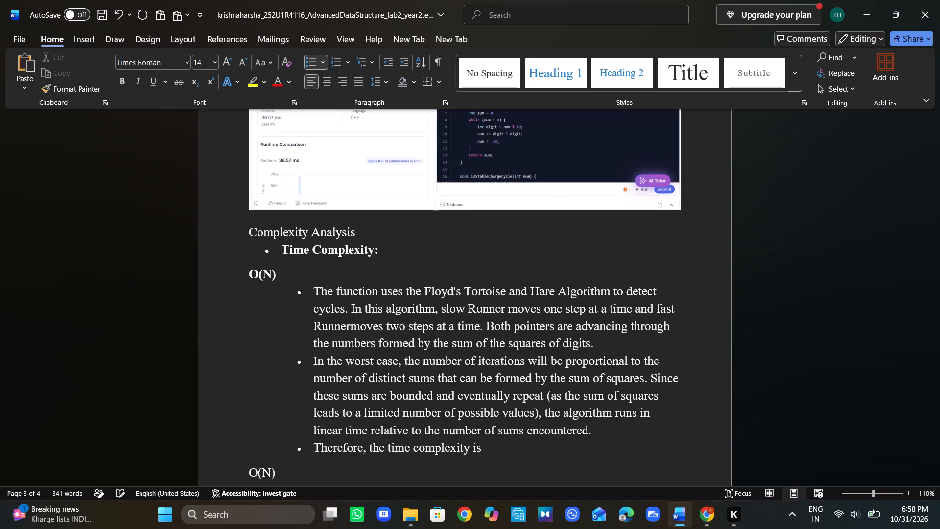
key(space)
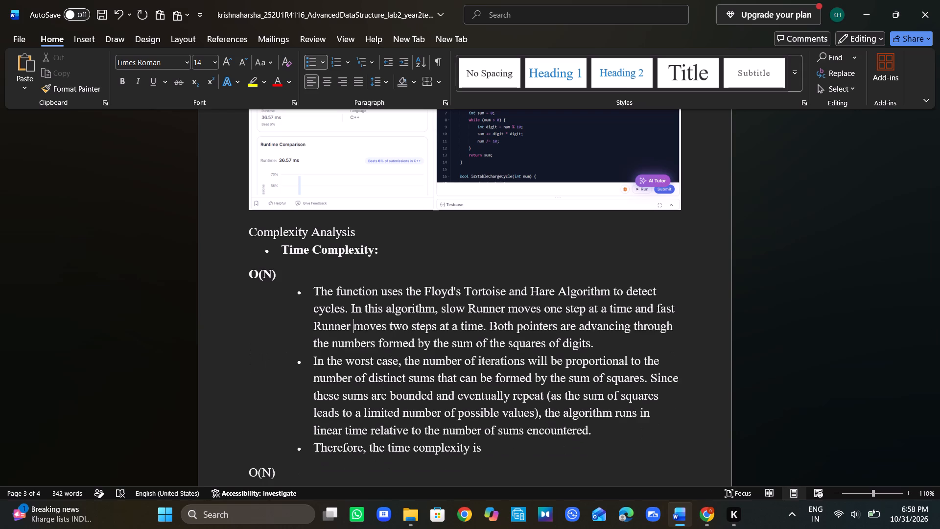
Join the stray "O(N)" line to the end of the bullet "Therefore, the time complexity is".
scroll(248, 351, down, 1)
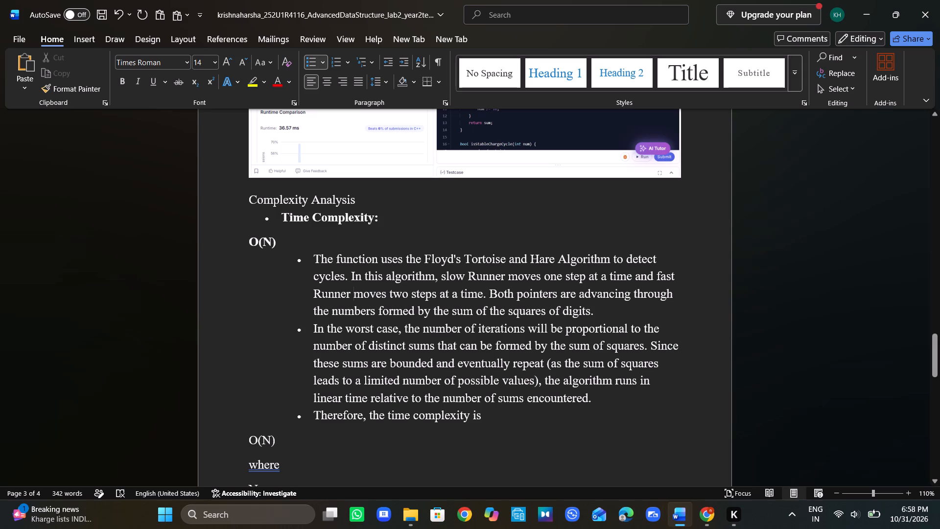
scroll(563, 412, down, 2)
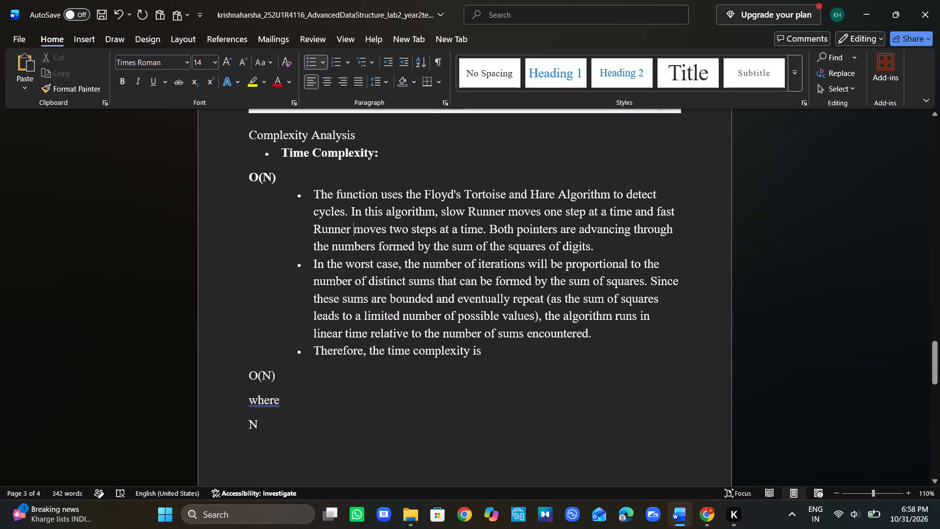
click(250, 376)
key(BackSpace)
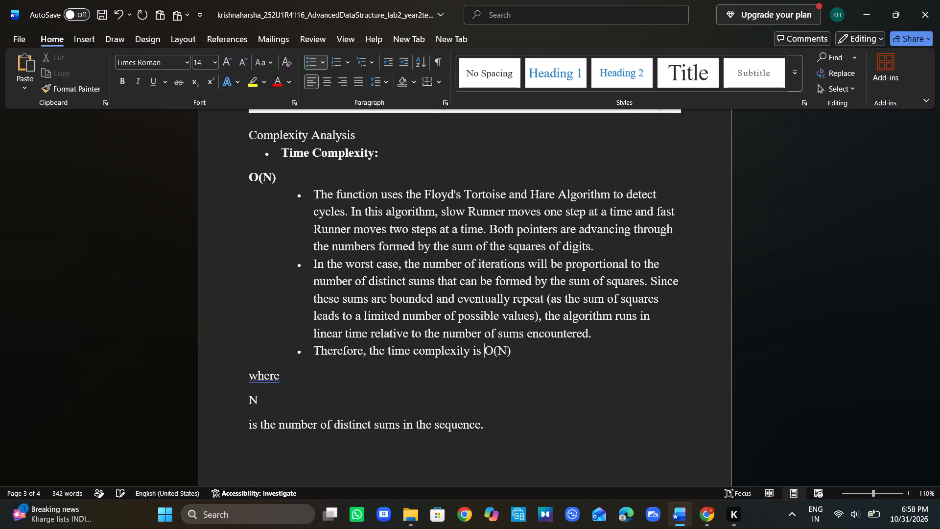
Join the stray "where" and "N" lines to the last time complexity bullet so it ends "O(N) where N".
key(Down)
key(Left)
key(Left)
key(Left)
key(Left)
key(Left)
key(Left)
key(Left)
key(Left)
key(Left)
key(Down)
key(Left)
key(Left)
key(Left)
key(Left)
key(Left)
key(Left)
key(BackSpace)
key(space)
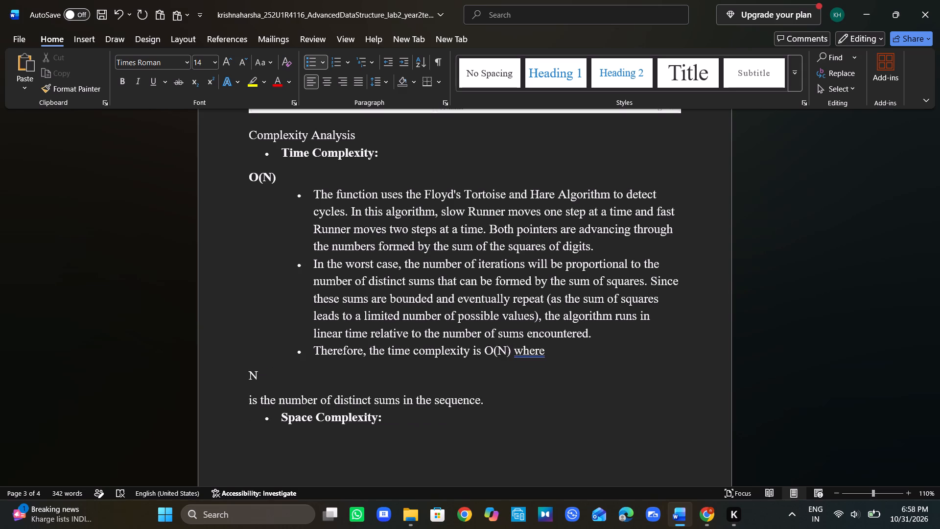
key(Down)
key(Left)
key(BackSpace)
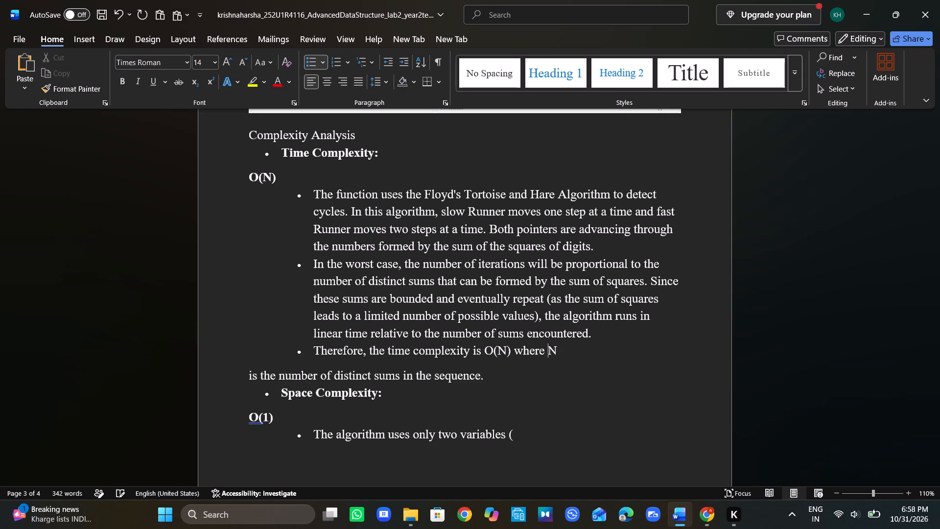
Join the line "is the number of distinct sums in the sequence." to the bullet after "N", separated by a space.
key(Down)
key(Left)
key(Left)
key(Left)
key(Left)
key(Left)
key(Left)
key(Left)
key(Left)
key(Left)
key(Left)
key(Left)
key(Left)
key(Left)
key(Left)
key(Left)
key(Left)
key(Left)
key(Left)
key(Left)
key(Left)
key(Left)
key(Left)
key(Left)
key(Left)
key(BackSpace)
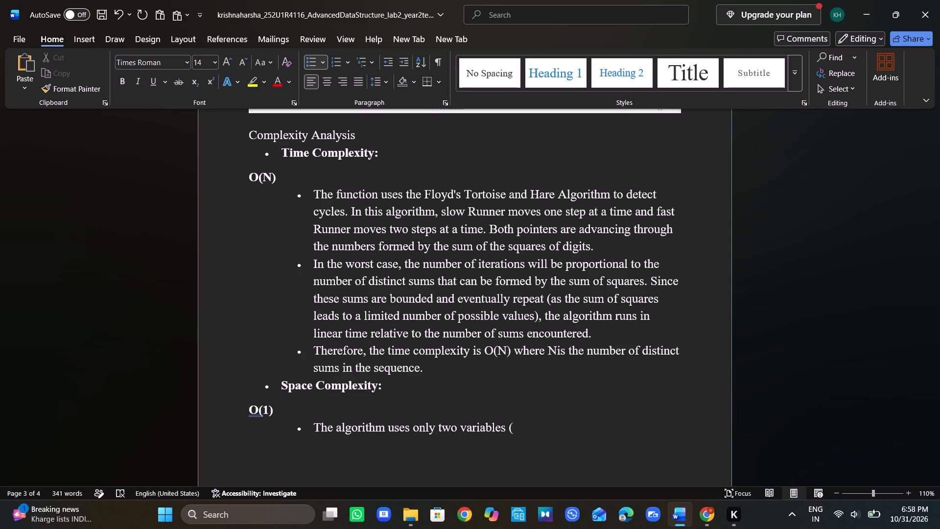
key(space)
Insert blank lines after the last time complexity bullet to push the Space Complexity heading onto the next page.
click(464, 367)
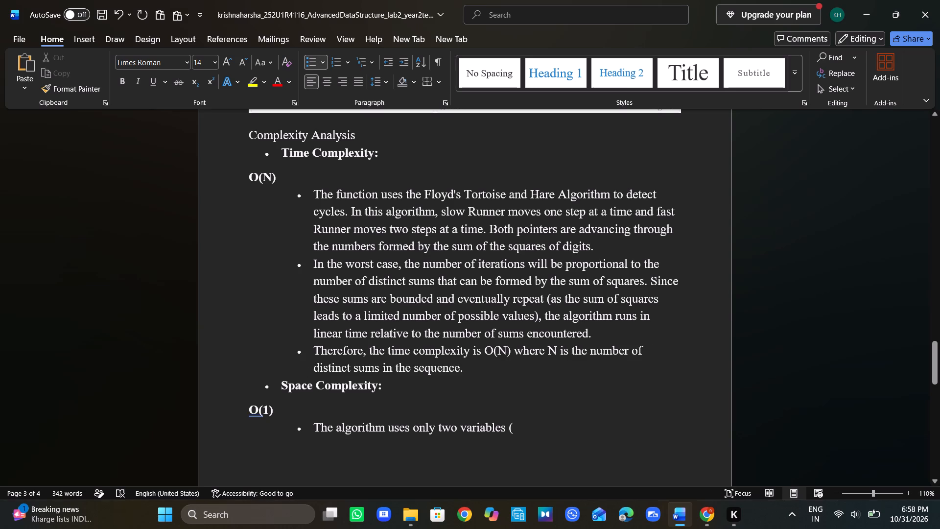
key(Return)
key(Return)
key(Return)
key(Return)
key(Return)
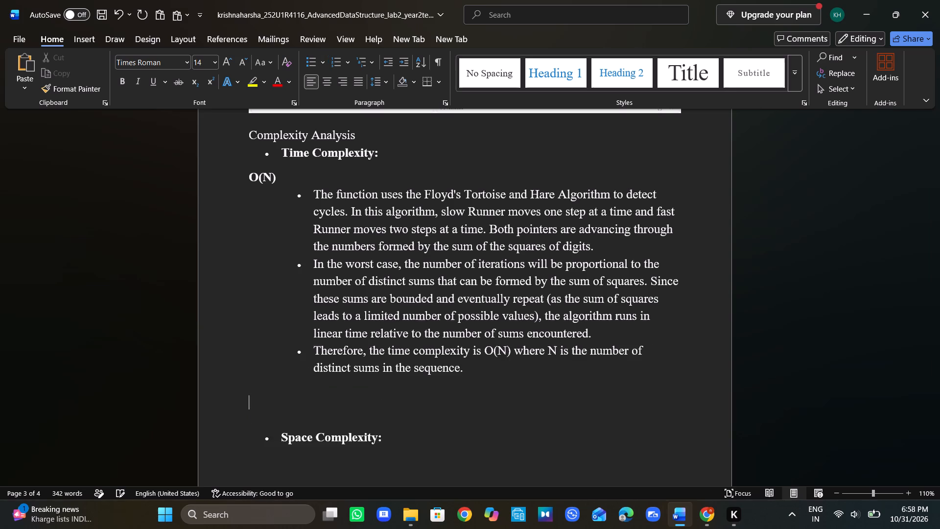
key(Return)
key(Return)
key(BackSpace)
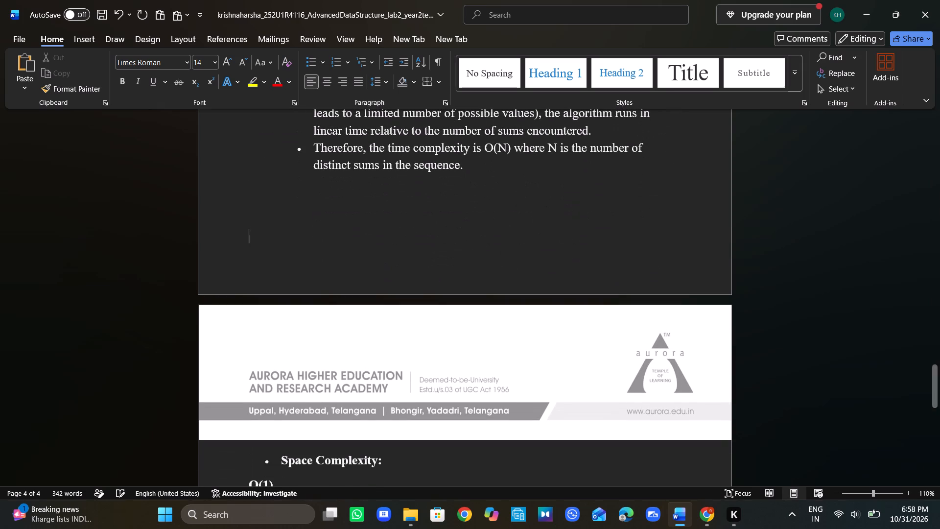
Join the stray "slowRunner" line to the bullet "The algorithm uses only two variables (" and split the name into "slow Runner".
scroll(463, 364, down, 3)
scroll(400, 367, up, 1)
scroll(307, 445, down, 2)
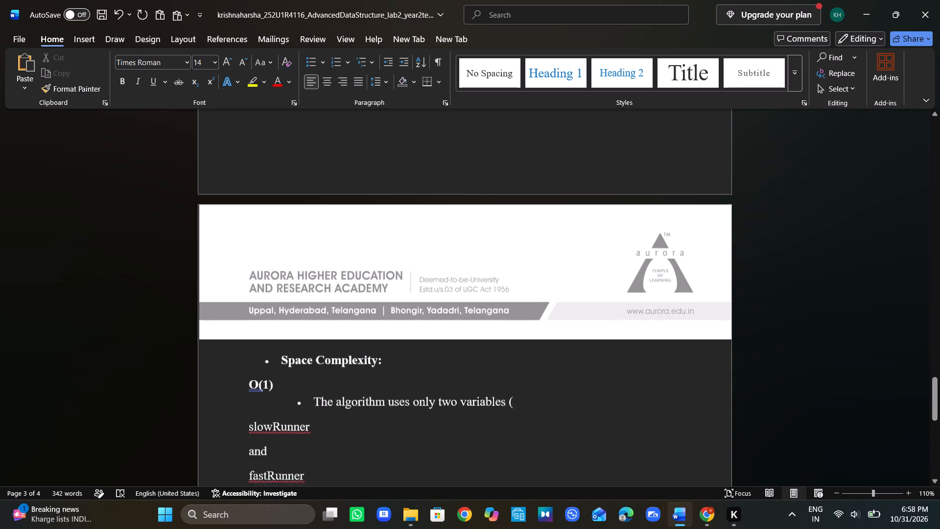
click(250, 400)
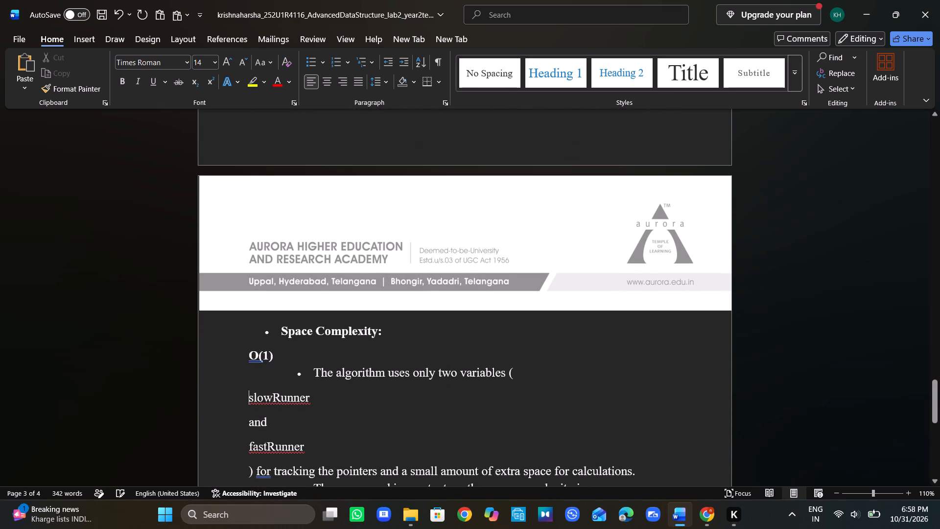
key(BackSpace)
key(Right)
key(Right)
key(Right)
key(Right)
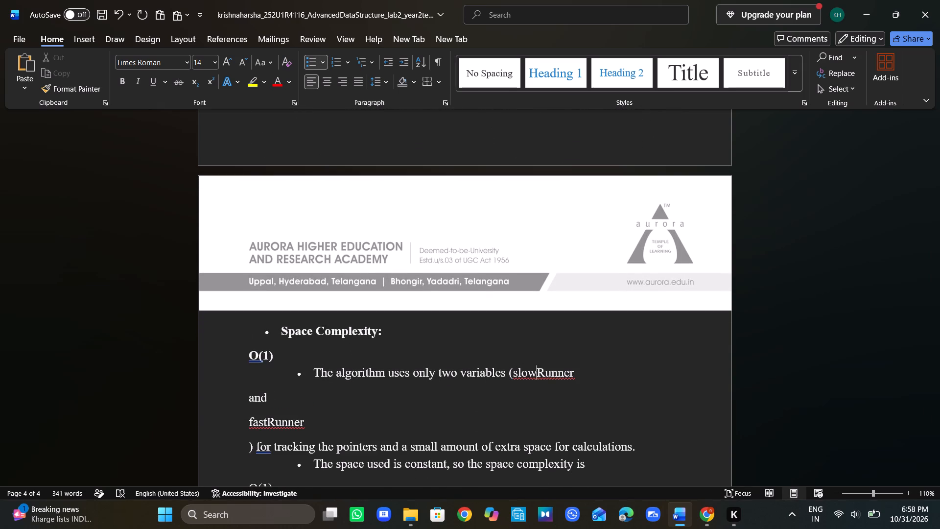
key(space)
Join the stray "and" line to the space complexity bullet after "slow Runner", separated by a space.
key(Down)
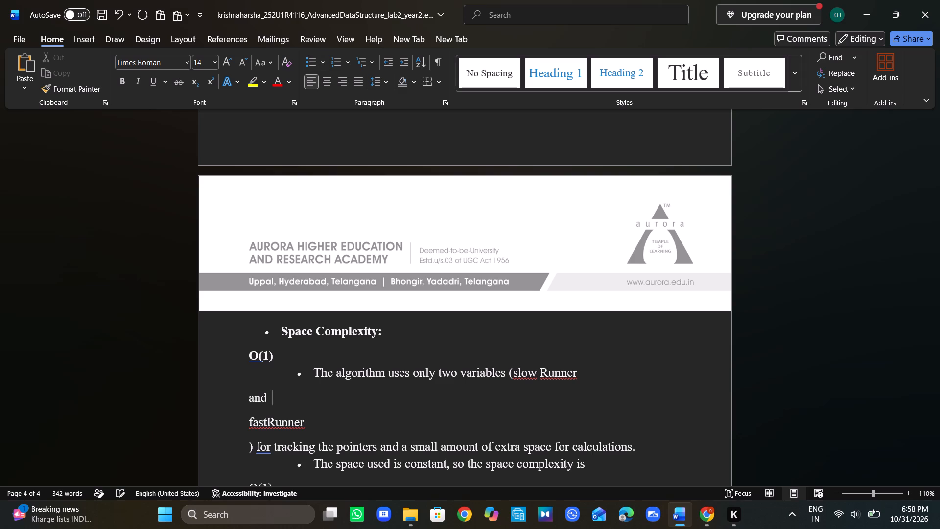
key(Left)
key(Left)
key(Left)
key(Left)
key(BackSpace)
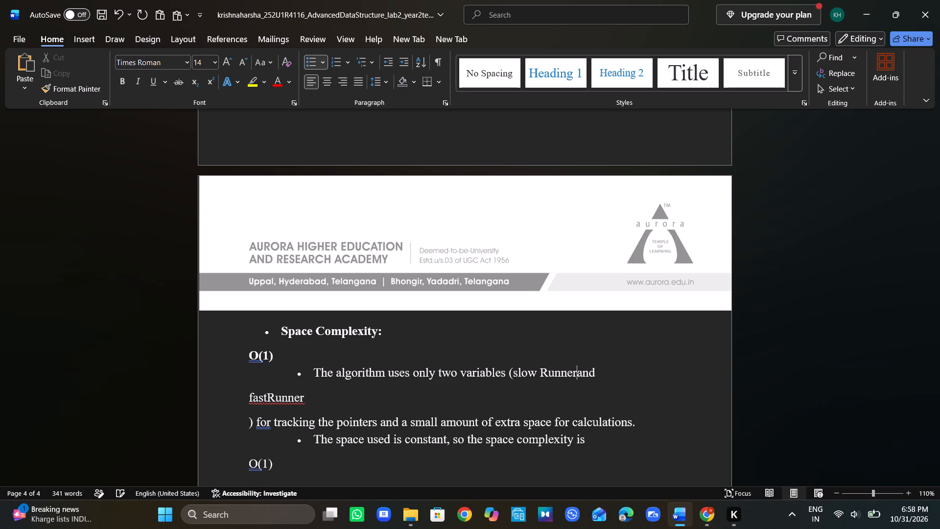
key(space)
Split the stray "fastRunner" line into two words and join it to the space complexity bullet after "and".
key(Down)
key(Left)
key(Left)
key(Left)
key(Left)
key(Left)
key(Left)
key(space)
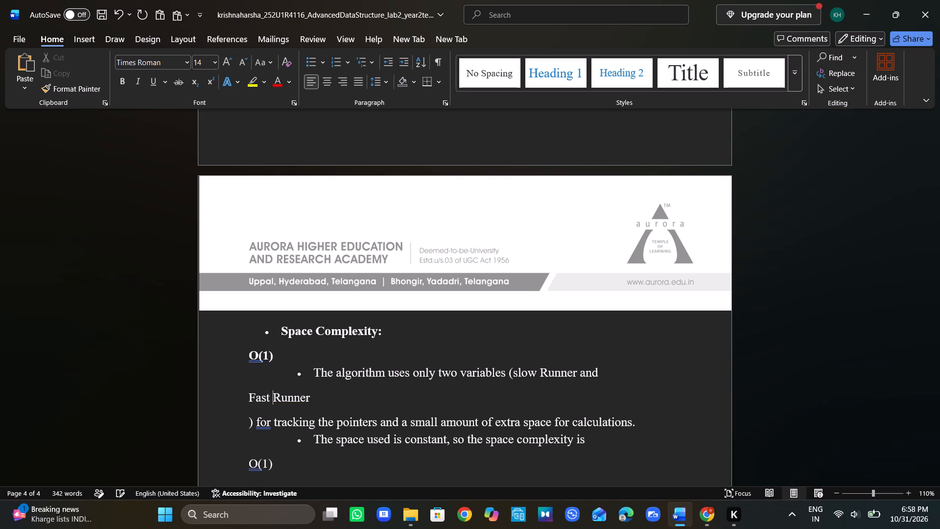
key(Left)
key(Left)
key(Left)
key(Left)
key(Left)
key(BackSpace)
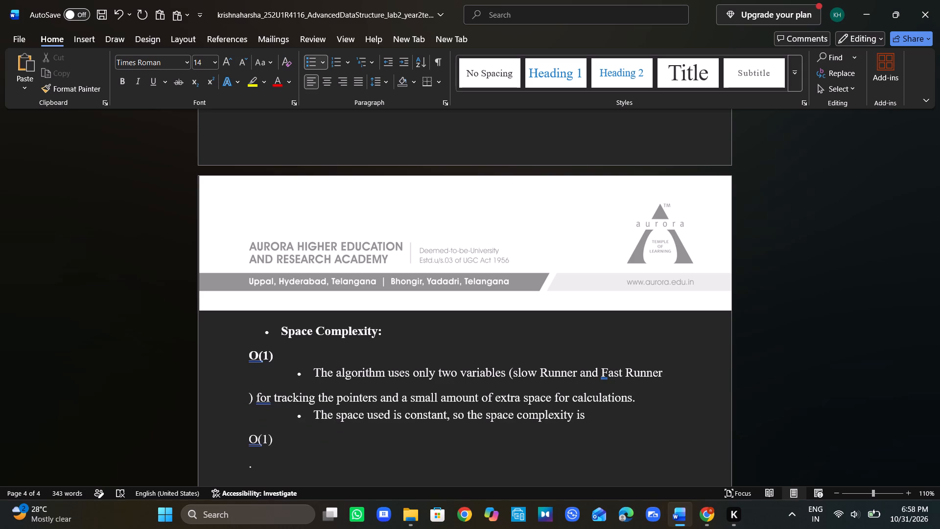
Join the stray line starting with ")" to the first space complexity bullet directly after "Fast Runner".
key(Down)
key(Left)
key(Left)
key(Left)
key(Left)
key(Left)
key(Left)
key(Left)
key(Left)
key(Left)
key(Left)
key(Left)
key(Left)
key(Left)
key(Left)
key(Left)
key(Left)
key(Left)
key(Left)
key(Left)
key(Left)
key(Left)
key(Left)
key(Left)
key(Left)
key(Left)
key(Left)
key(Left)
key(Left)
key(BackSpace)
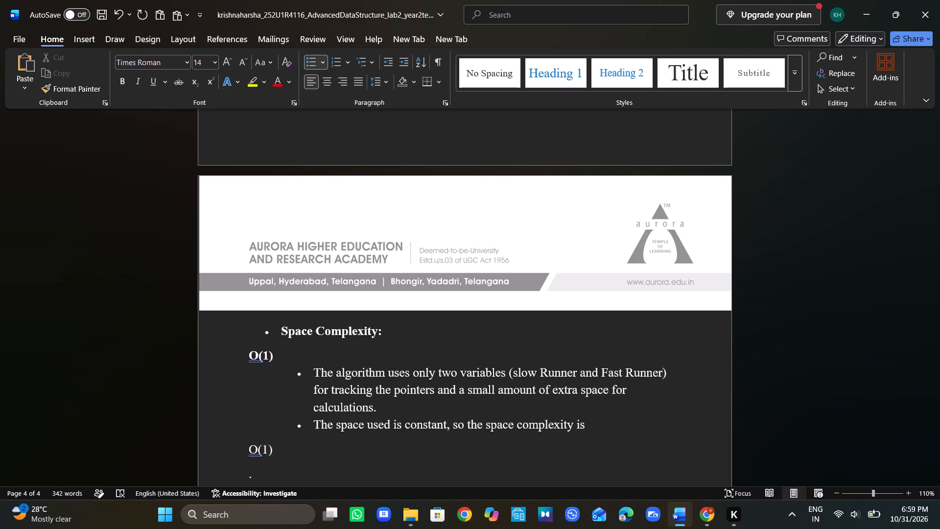
Join the stray "O(1)" and "." lines to the end of the last space complexity bullet.
click(253, 450)
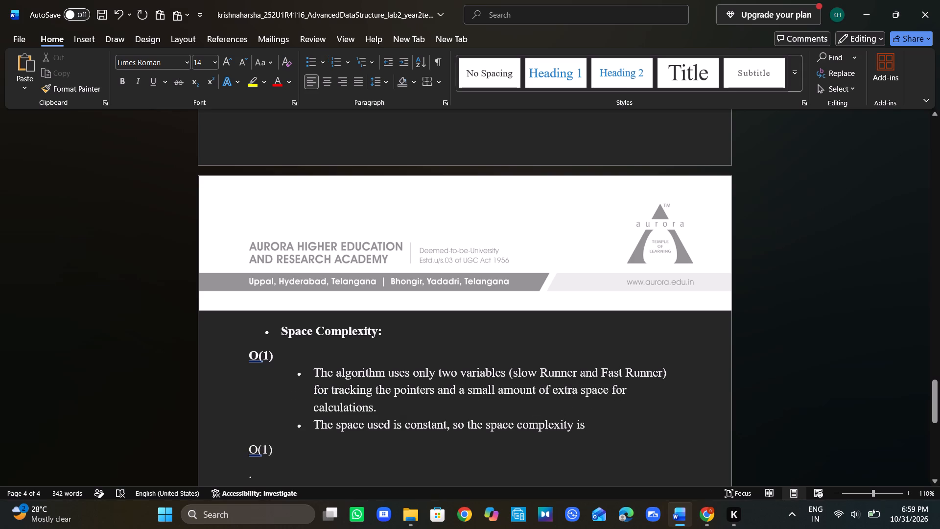
key(BackSpace)
key(Down)
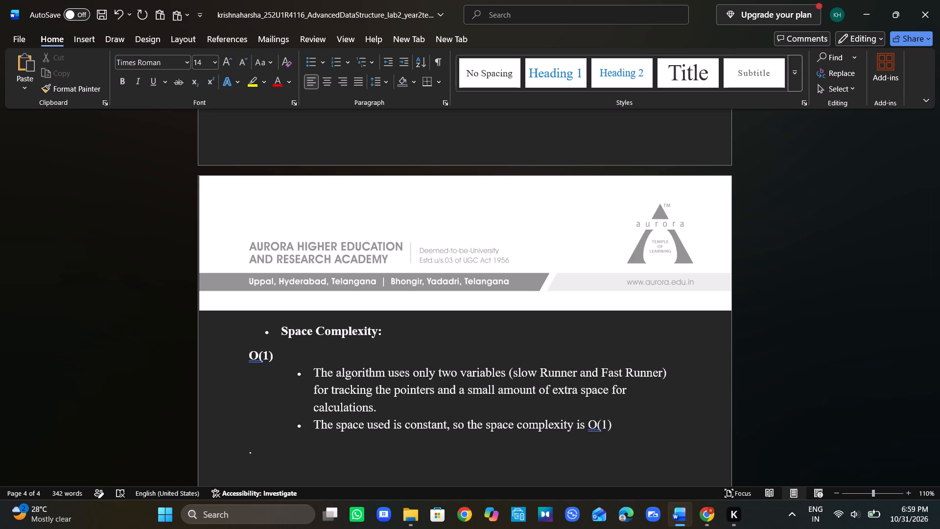
key(Left)
key(BackSpace)
Make the "Complexity Analysis" heading below the Stable Battery screenshot bold.
scroll(250, 444, down, 2)
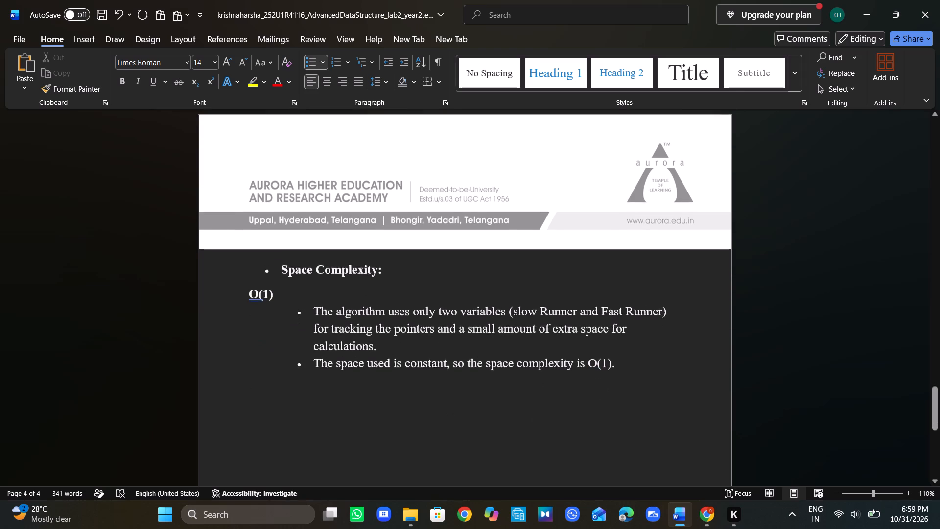
scroll(238, 435, down, 16)
scroll(236, 429, up, 10)
scroll(236, 429, down, 1)
scroll(236, 429, up, 8)
scroll(236, 429, down, 1)
scroll(236, 429, up, 11)
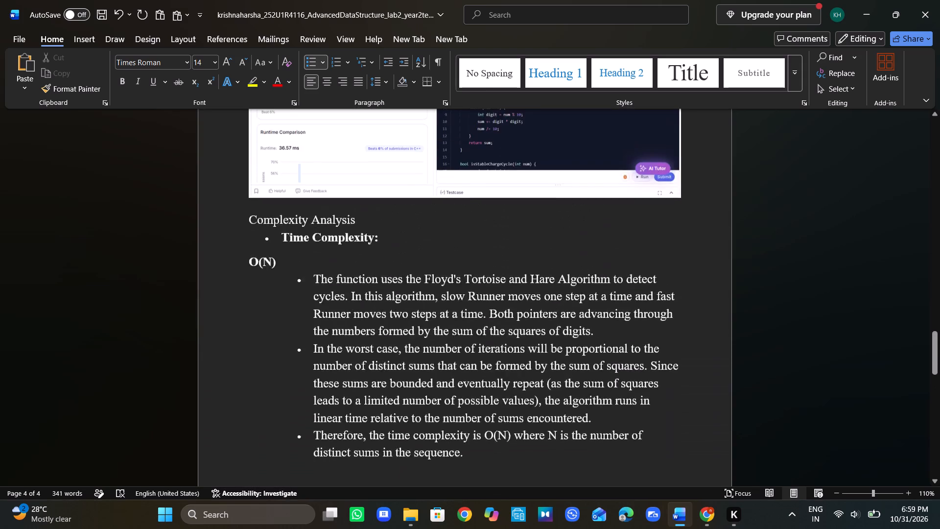
scroll(236, 429, up, 3)
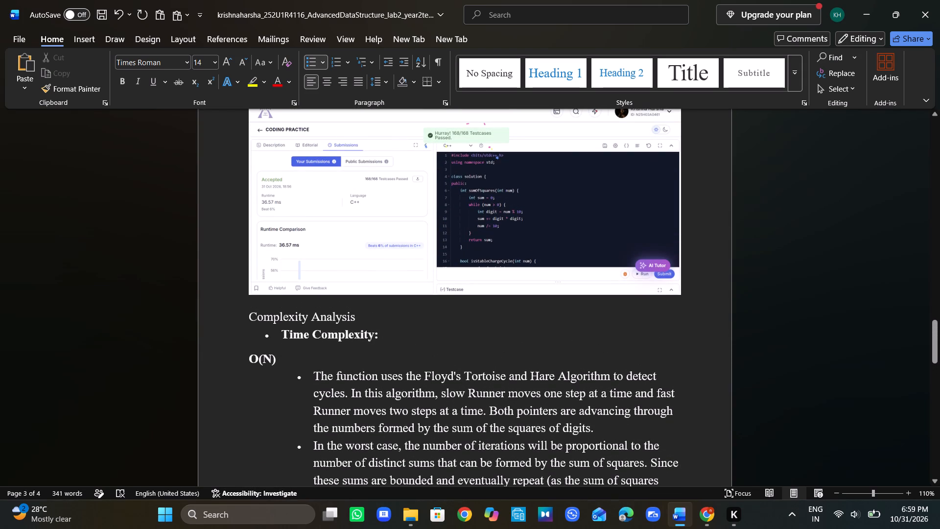
drag(252, 312, 366, 316)
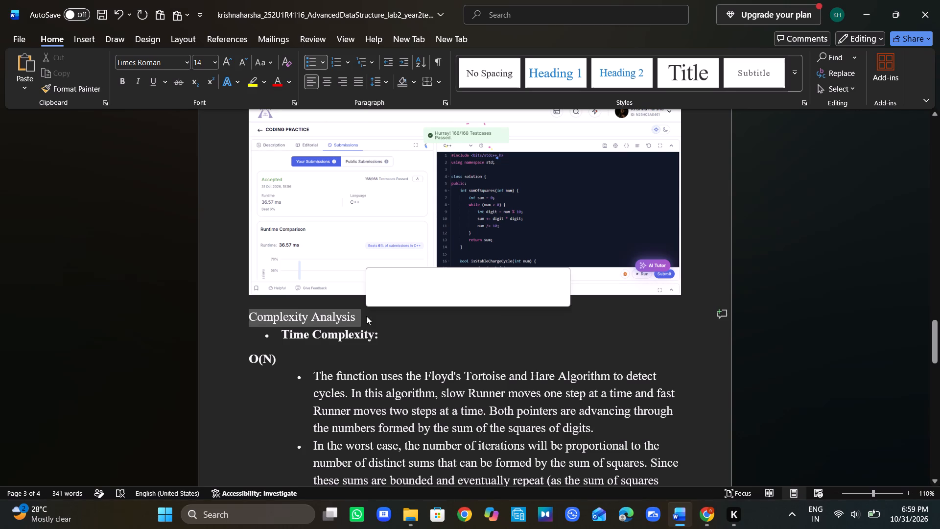
click(374, 295)
Add a blank line after the first and second time complexity bullets without creating new bullets.
scroll(427, 337, down, 9)
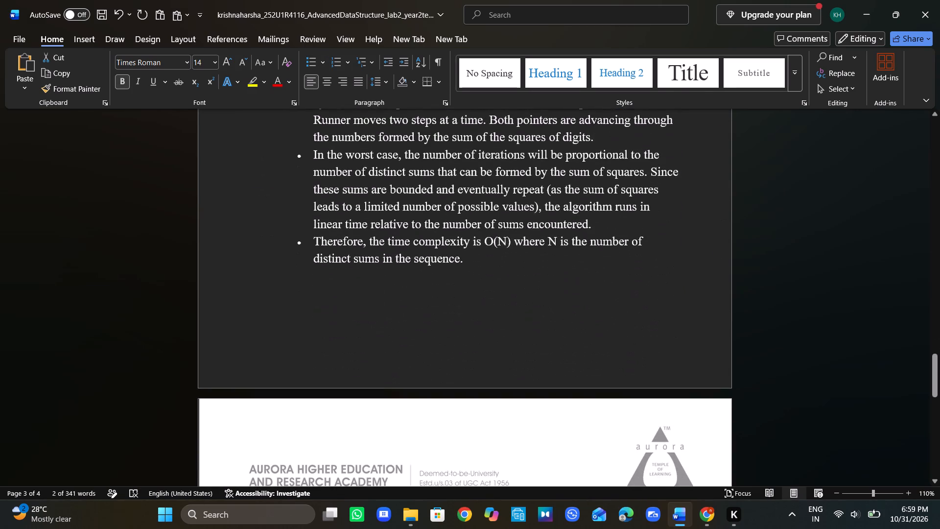
scroll(427, 337, up, 3)
click(608, 232)
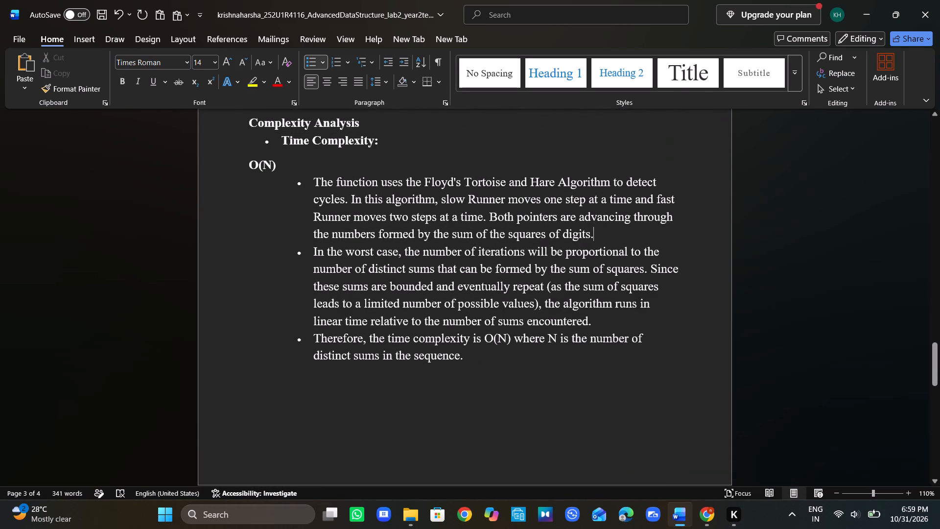
key(shift+Return)
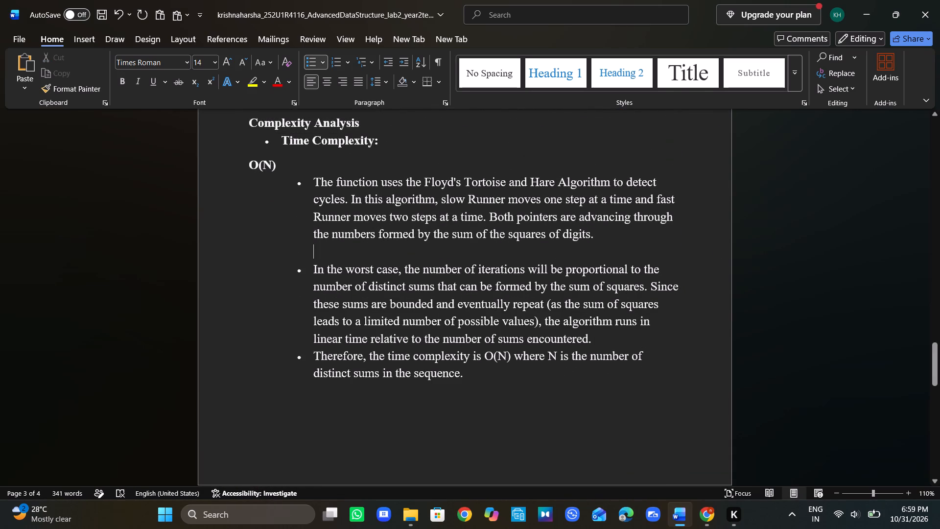
click(611, 338)
key(shift+Return)
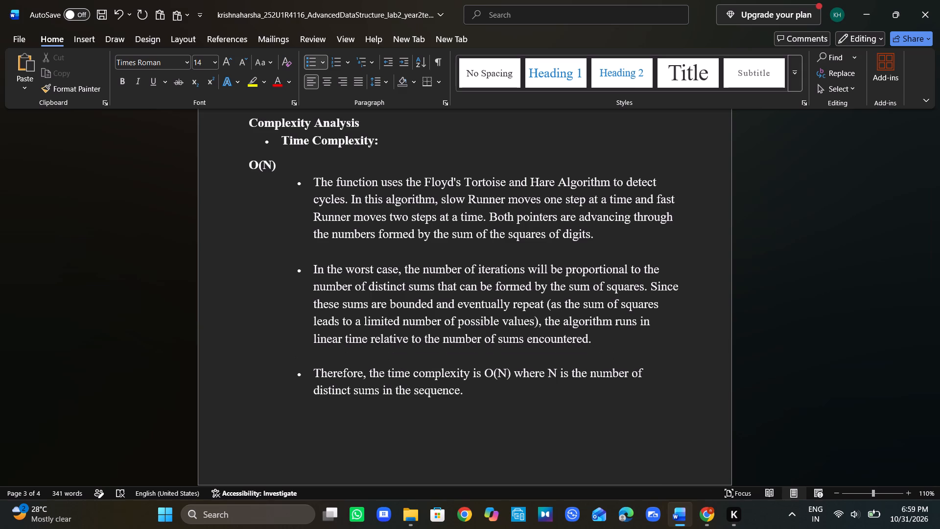
Insert blank lines after the last space complexity bullet until the cursor sits at the top of a new page.
scroll(607, 342, up, 4)
scroll(602, 348, down, 14)
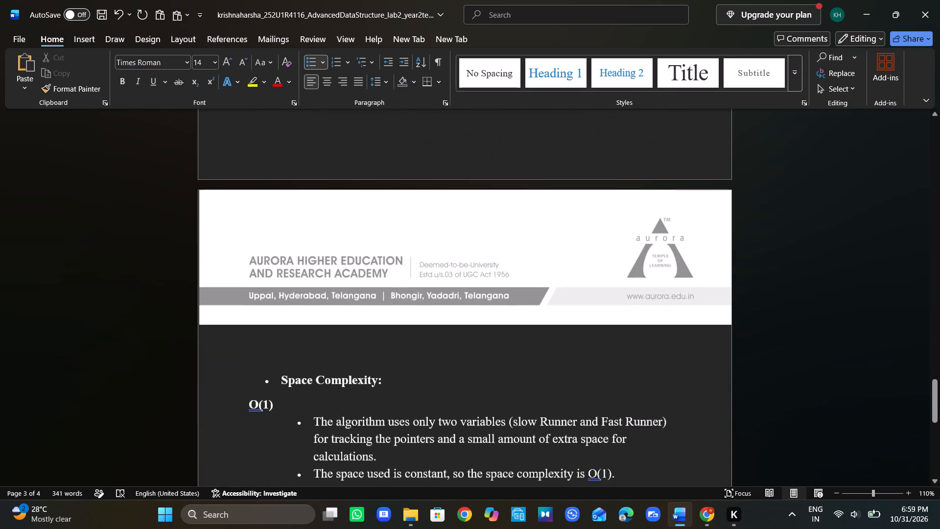
scroll(485, 367, down, 13)
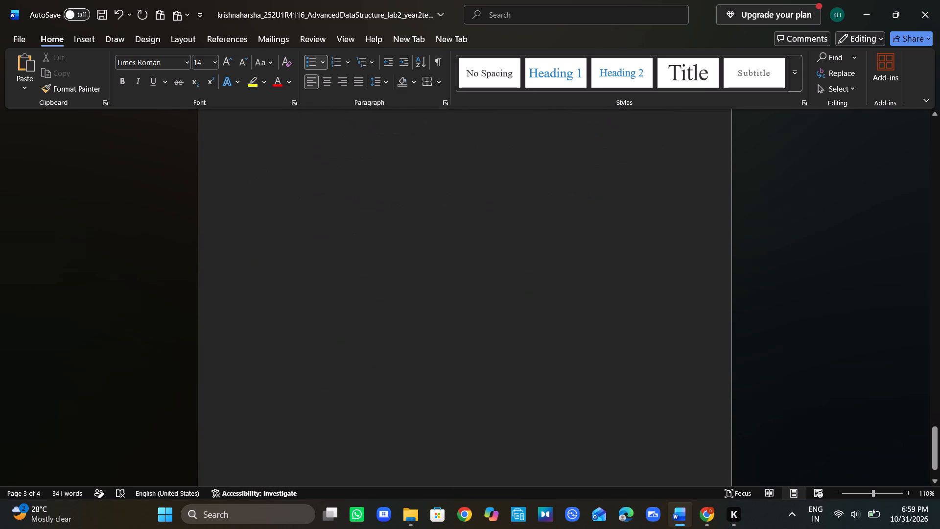
scroll(477, 371, down, 5)
click(631, 443)
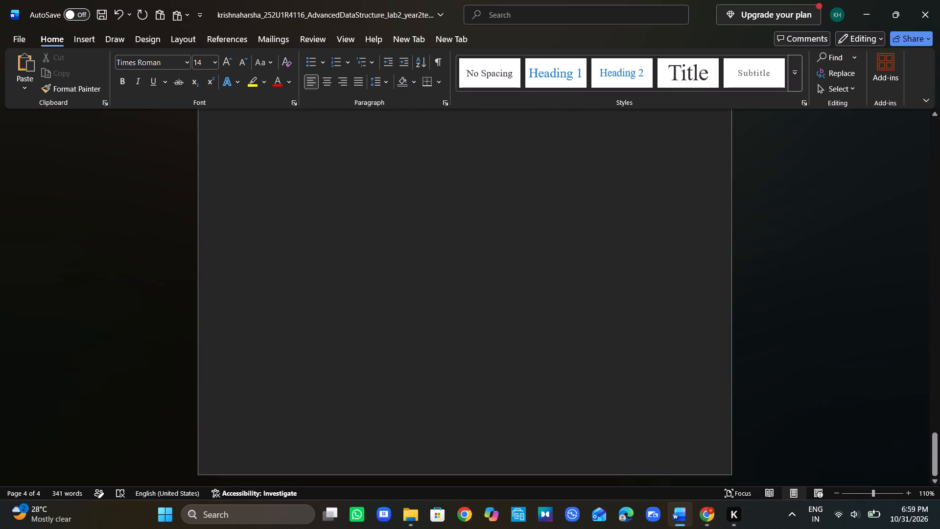
key(Return)
scroll(631, 443, up, 3)
scroll(631, 443, down, 1)
scroll(631, 443, up, 1)
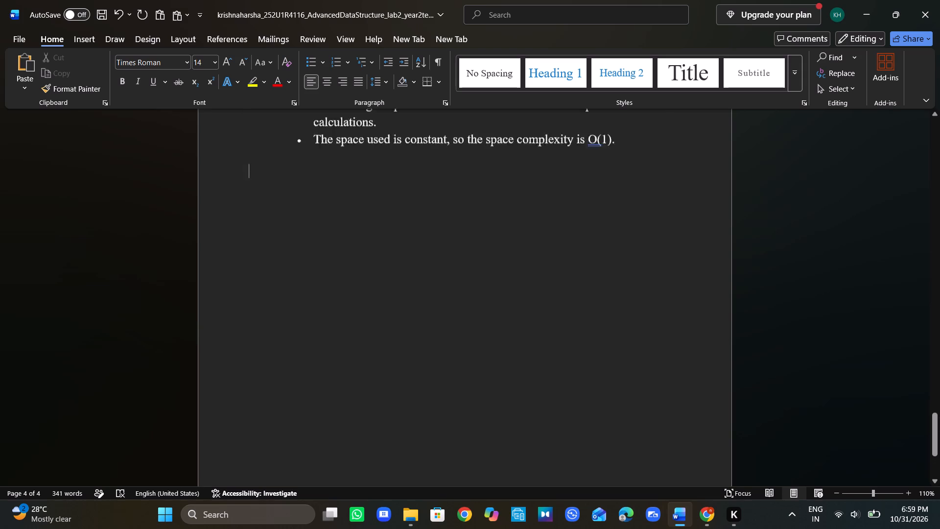
scroll(631, 443, up, 2)
key(Return)
key(Return)
key(Return)
key(Return)
key(Return)
key(Return)
key(Return)
key(Return)
key(Return)
key(Return)
key(Return)
key(Return)
key(Return)
key(Return)
key(Return)
key(Return)
key(Return)
key(Return)
key(Return)
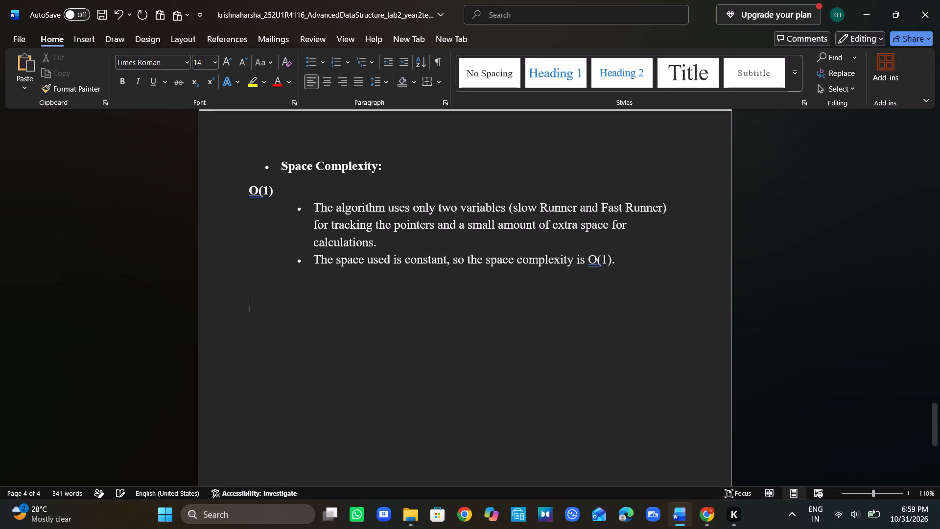
key(Return)
key(Return)
key(Return)
key(Return)
key(Return)
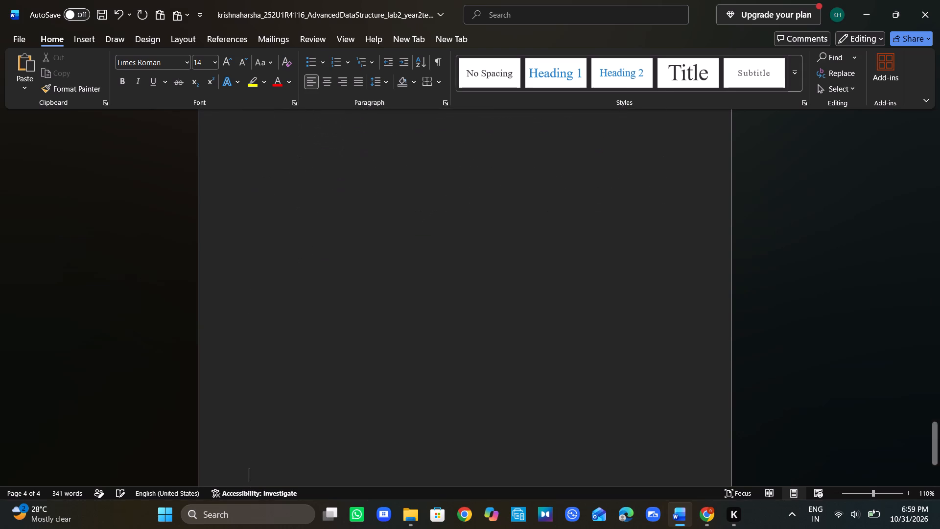
key(Return)
key(Return)
key(Return)
key(Return)
key(BackSpace)
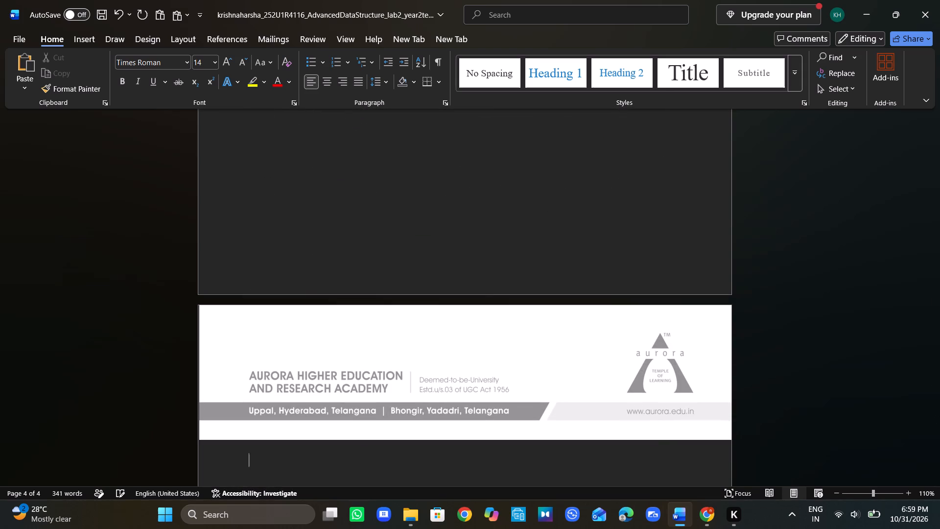
Enter the problem number "3)" at the top of the new page.
key(3)
text())
key(space)
key(BackSpace)
key(BackSpace)
text(3))
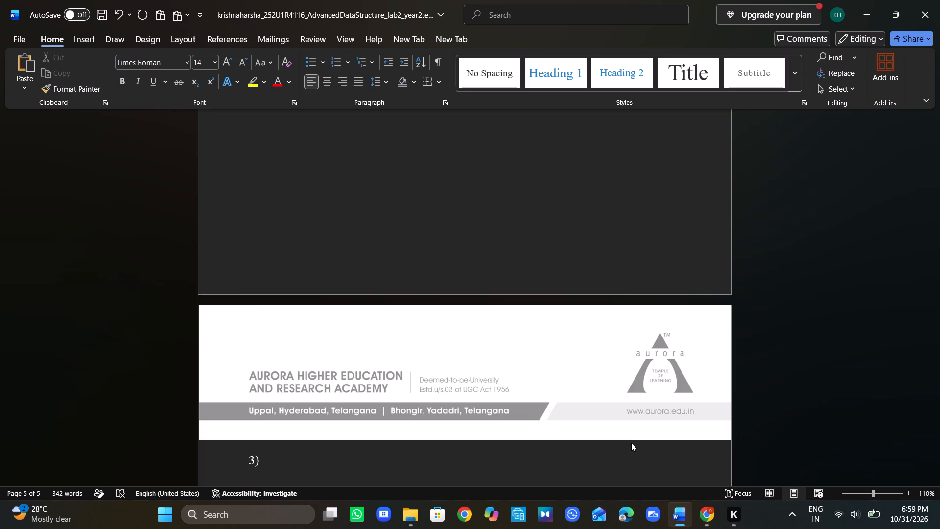
Switch to Chrome and open the Prefix Sum Array problem from the Coding Practice that follows the Prefix Sum lessons.
click(698, 516)
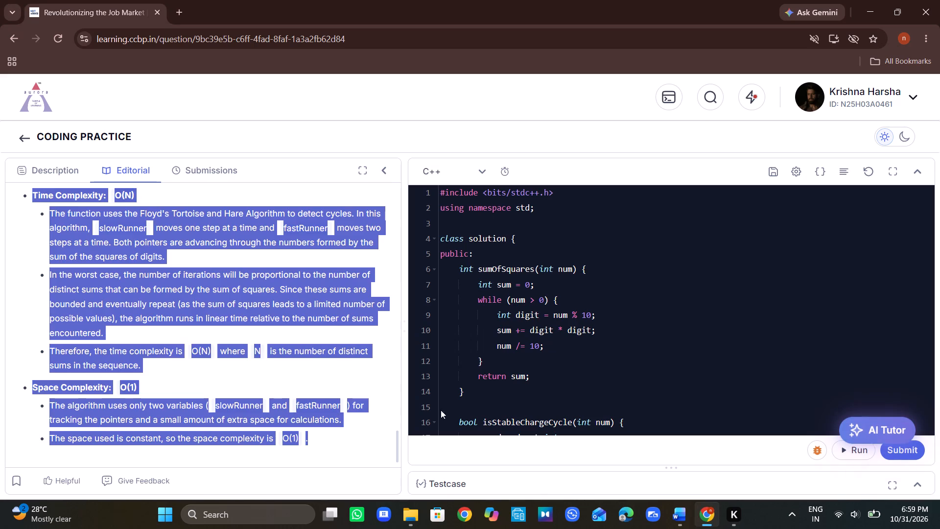
click(20, 141)
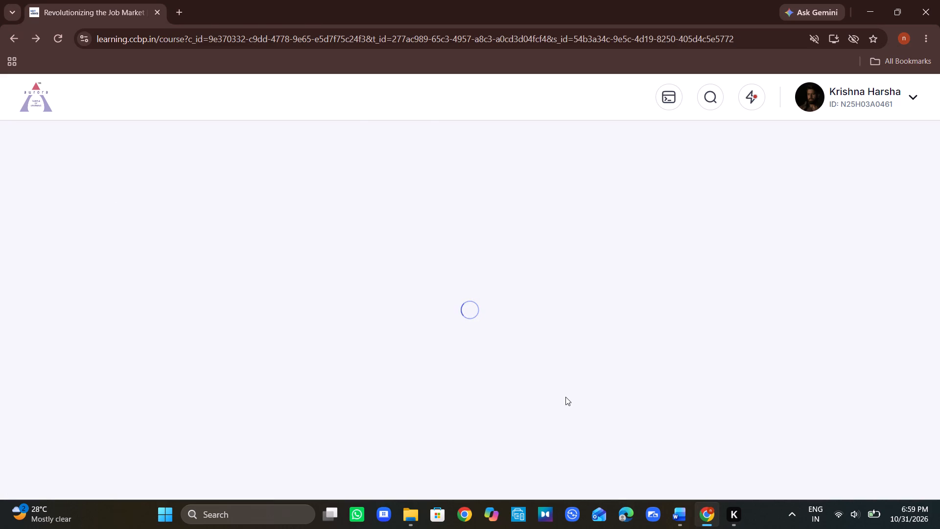
scroll(493, 387, down, 5)
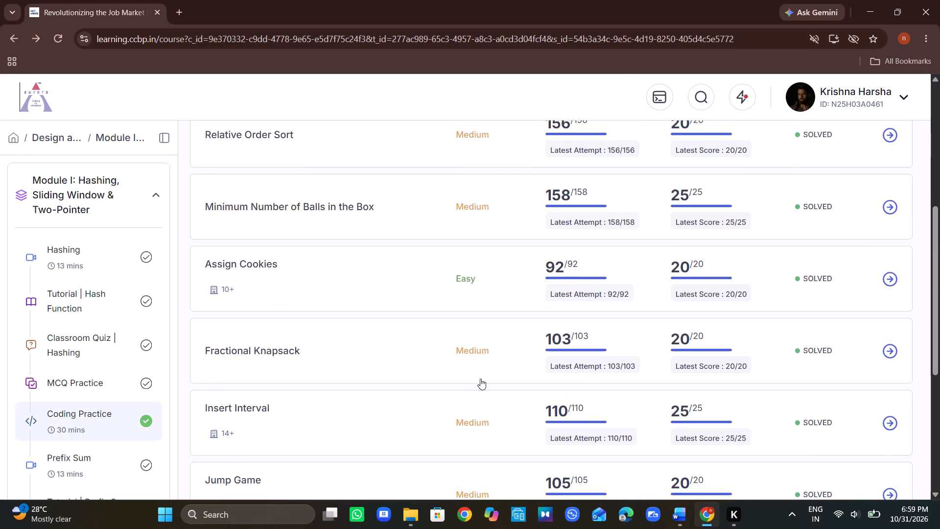
scroll(480, 378, down, 6)
scroll(61, 376, down, 2)
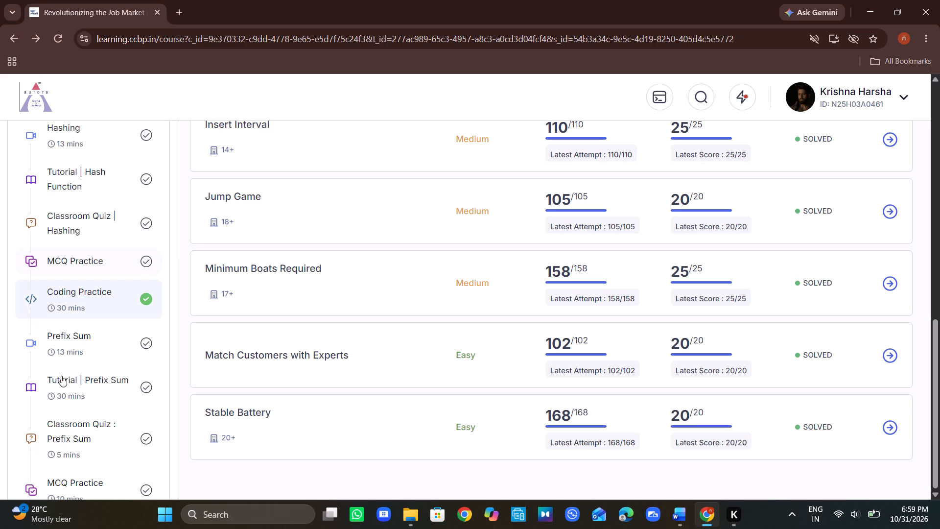
scroll(61, 376, down, 1)
click(85, 458)
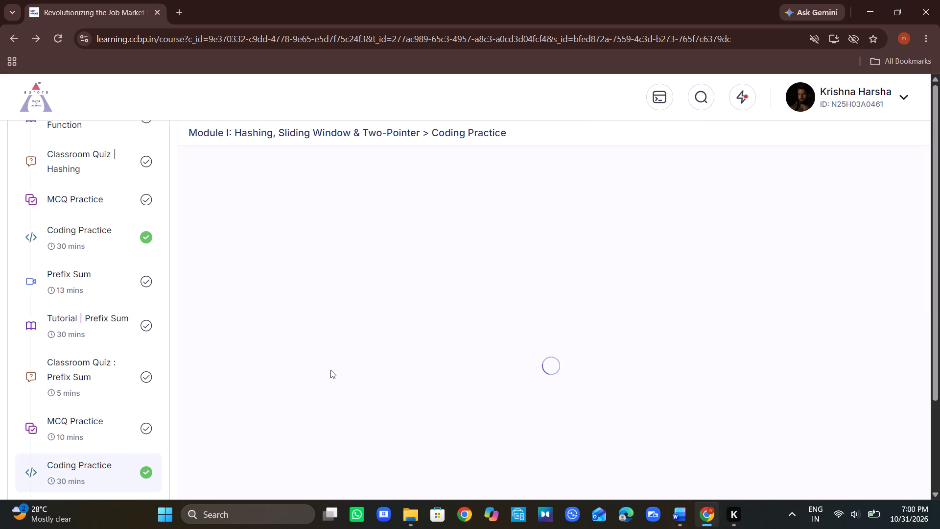
click(370, 239)
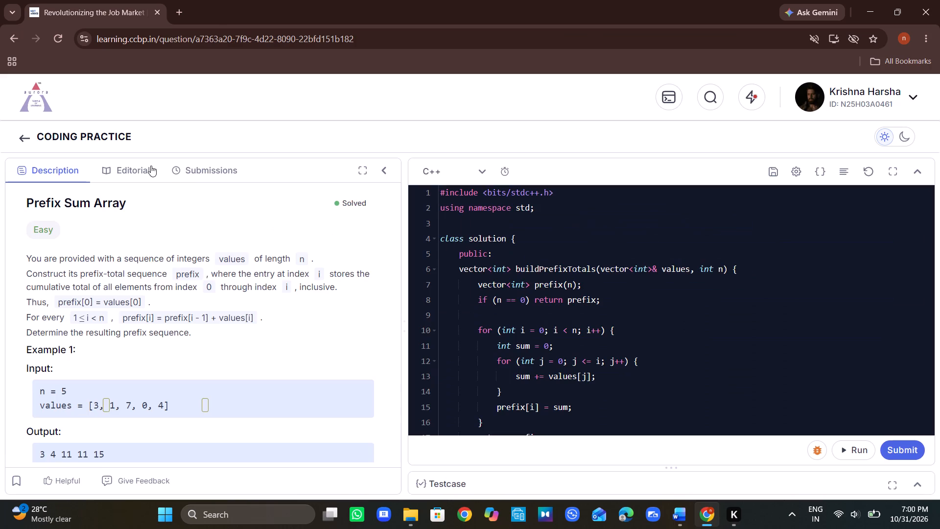
Submit the Prefix Sum Array solution and capture a screenshot of the coding page with the submission result.
click(912, 445)
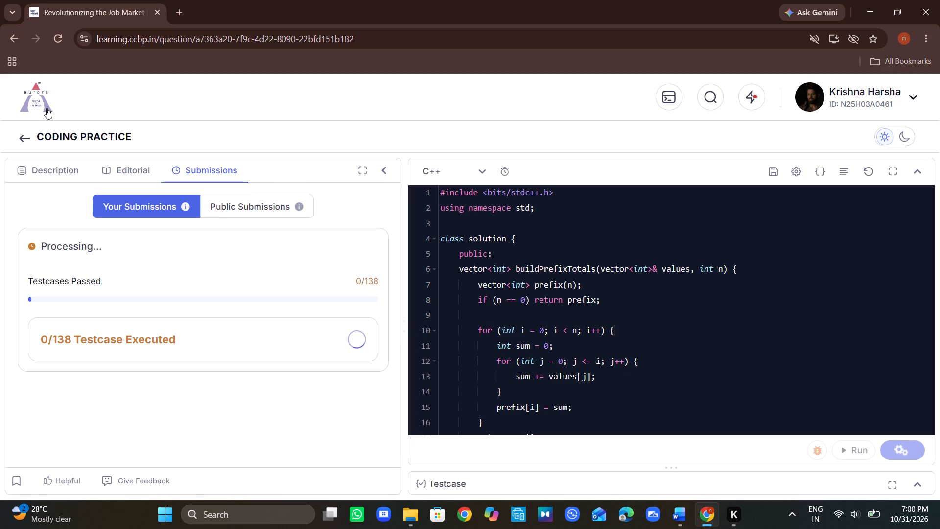
key(Print)
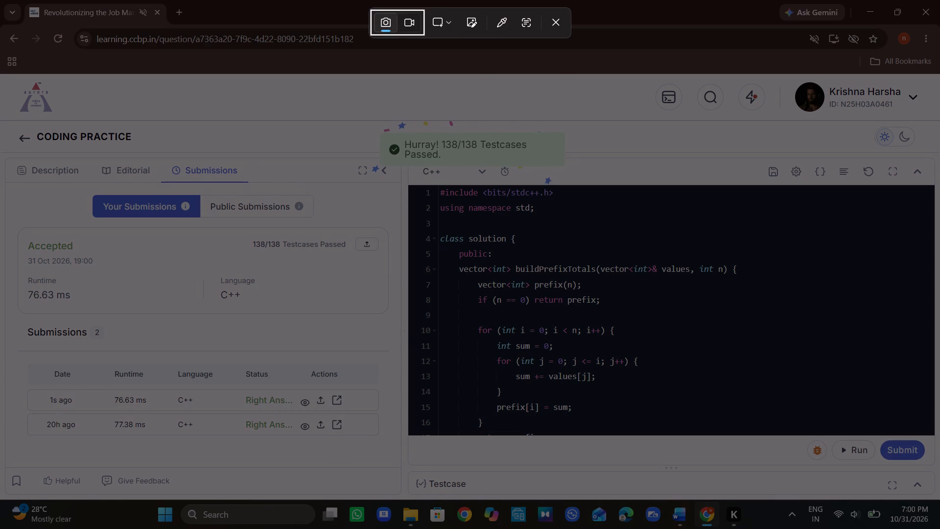
drag(0, 75, 939, 498)
Switch to Word and paste the submission screenshot below "3)", leaving an empty line between them.
click(685, 513)
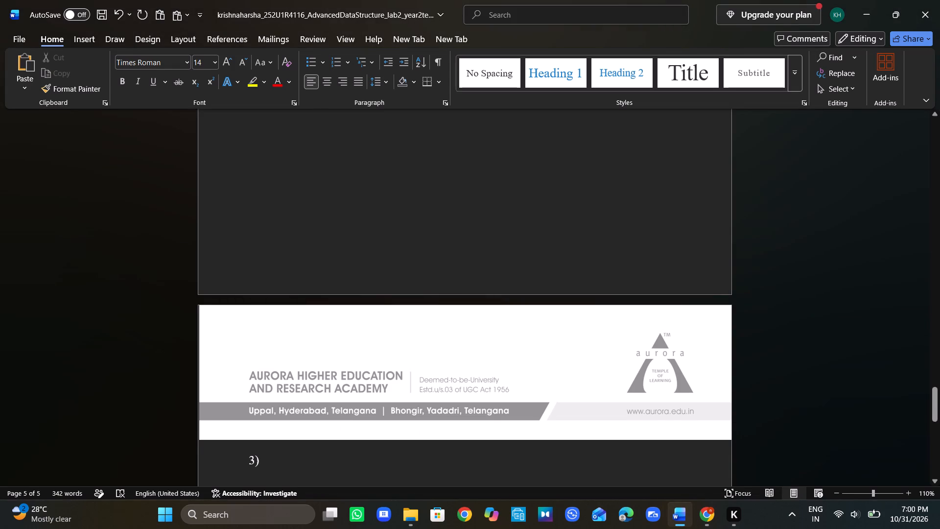
key(Return)
key(Return)
key(ctrl+v)
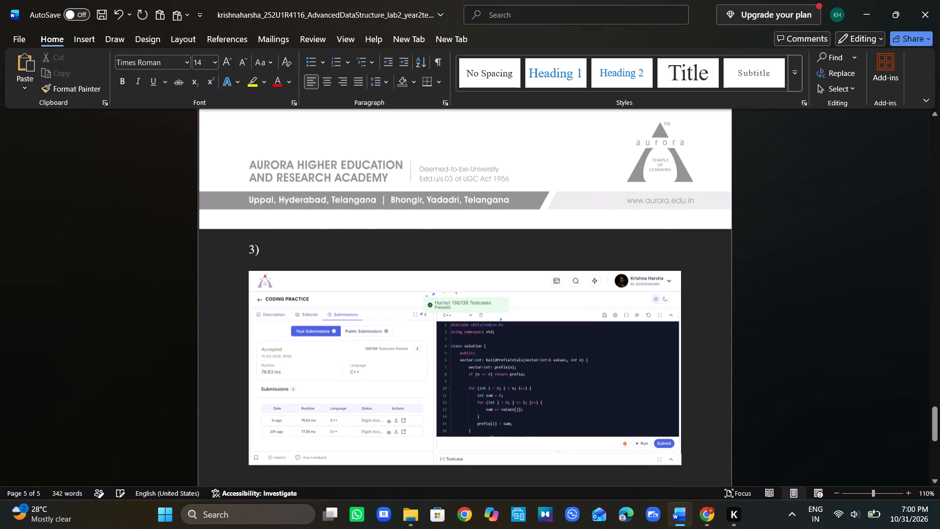
Check the problem's title on its description page in Chrome, and add "Prefix Sum Array" after "3)" in the Word report.
click(698, 515)
click(66, 171)
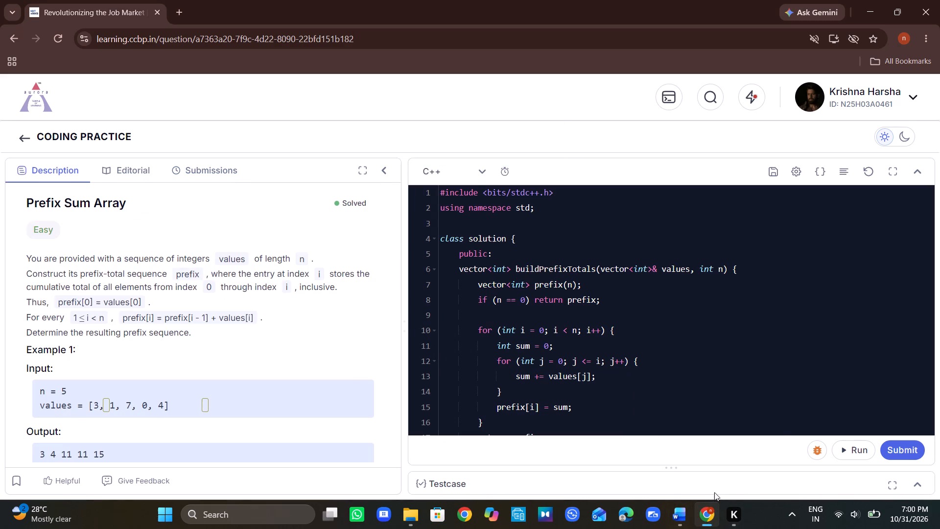
click(687, 513)
click(275, 259)
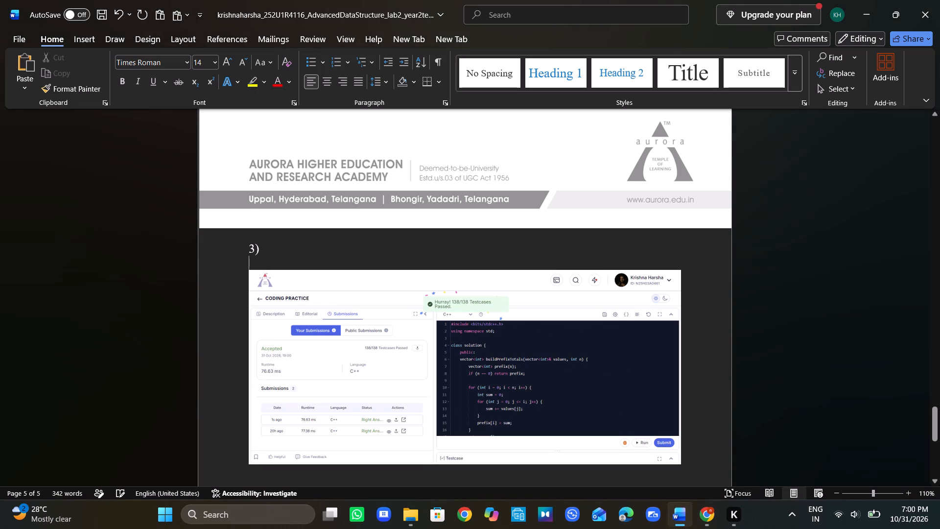
key(Up)
key(Right)
key(Right)
key(p)
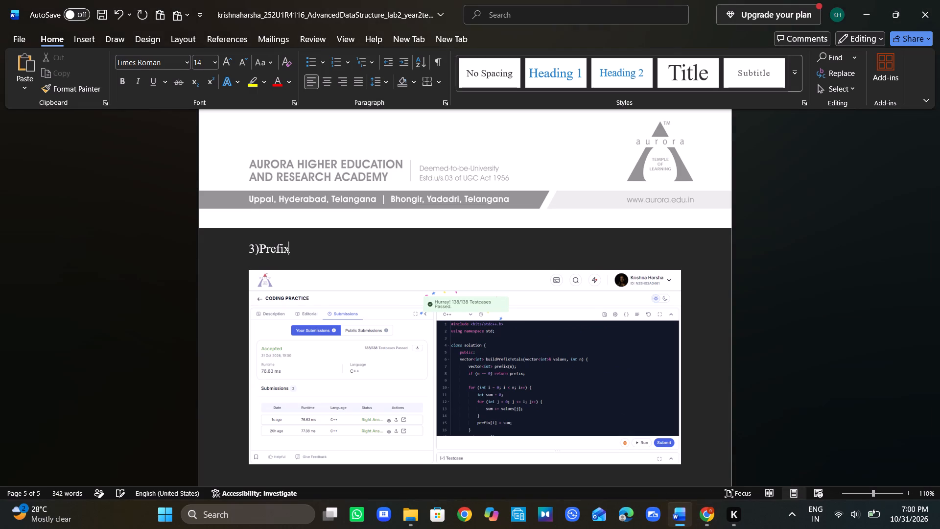
key(BackSpace)
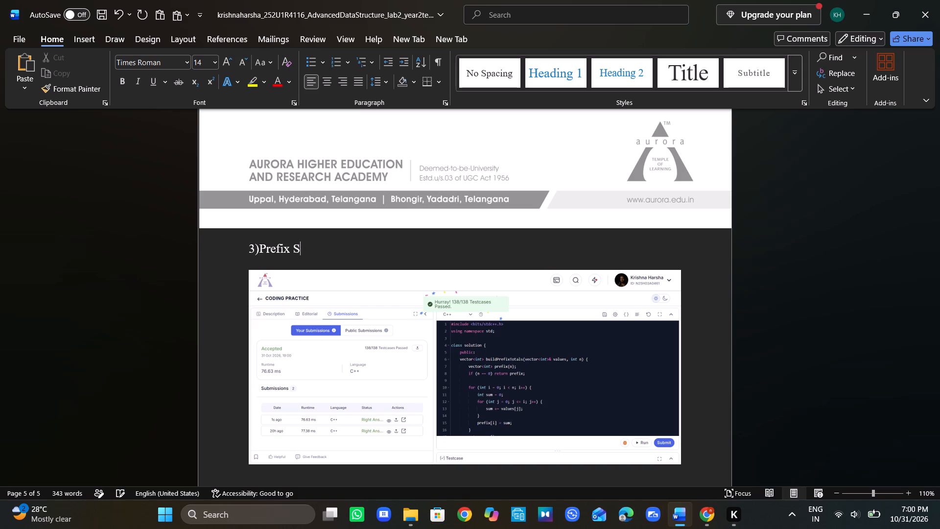
text(rray)
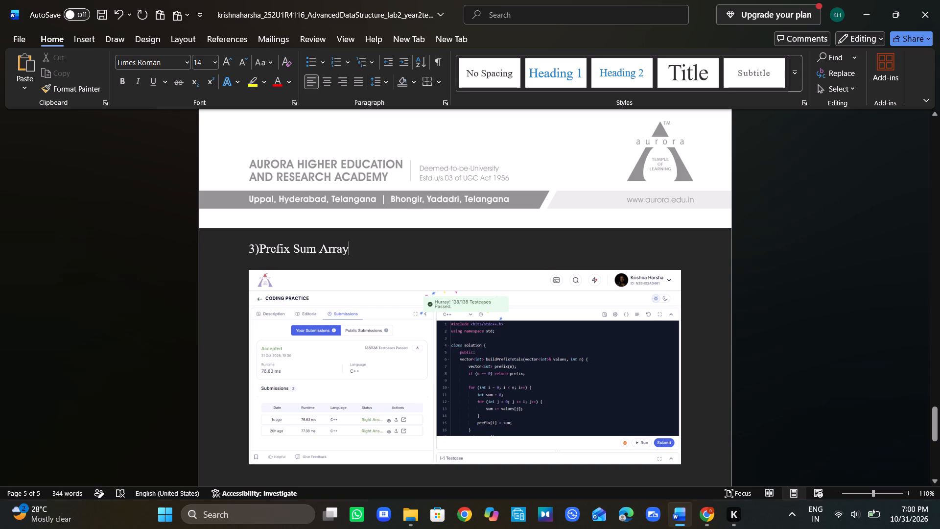
Make the title "Prefix Sum Array" bold, leaving the number "3)" unchanged.
drag(260, 246, 378, 251)
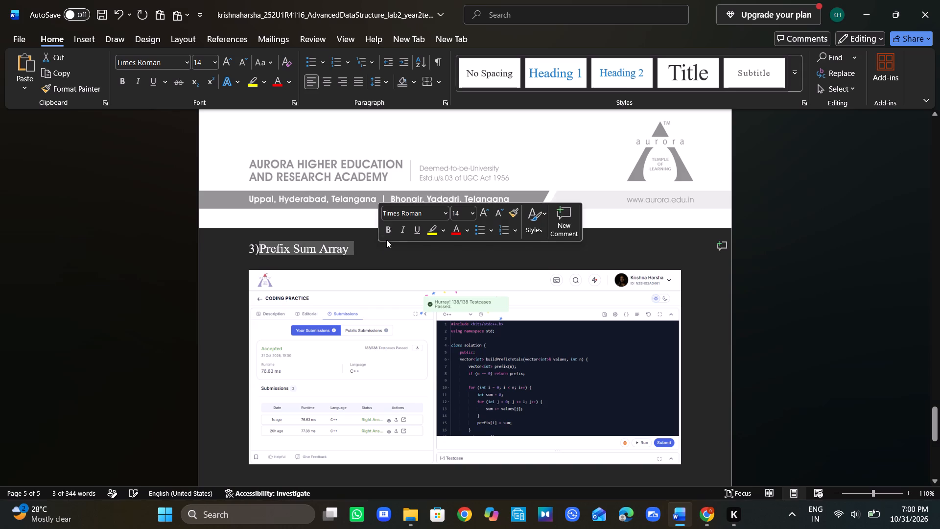
click(389, 232)
click(390, 260)
Switch to Chrome and copy the Complexity Analysis section from the end of the Prefix Sum Array editorial.
scroll(355, 262, down, 4)
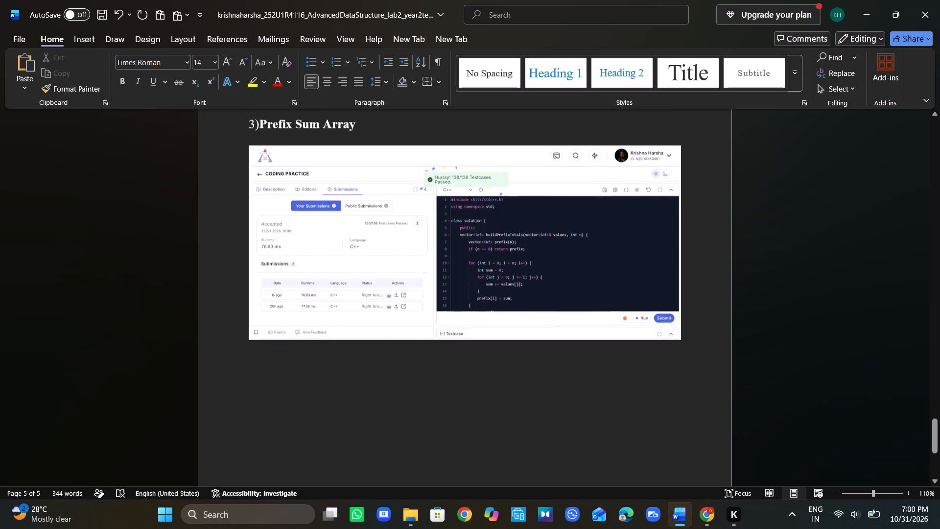
scroll(355, 270, down, 1)
click(263, 326)
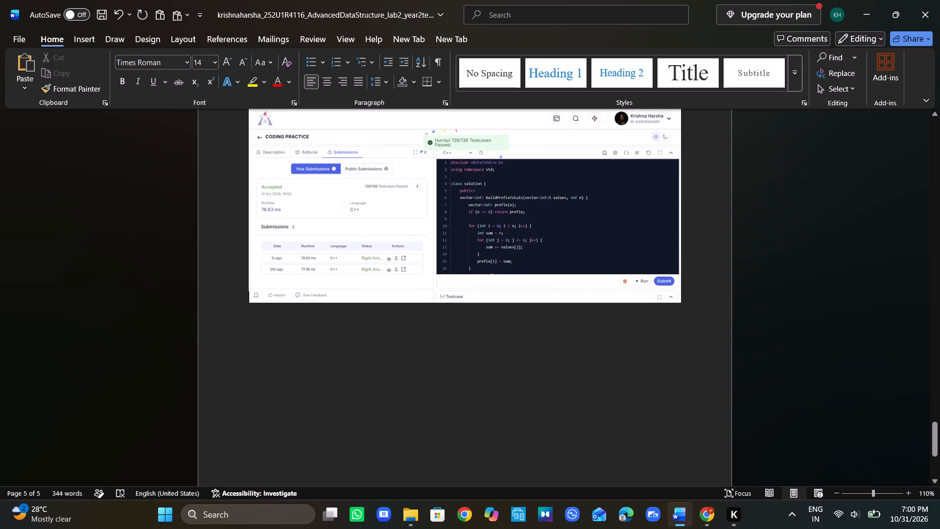
click(705, 520)
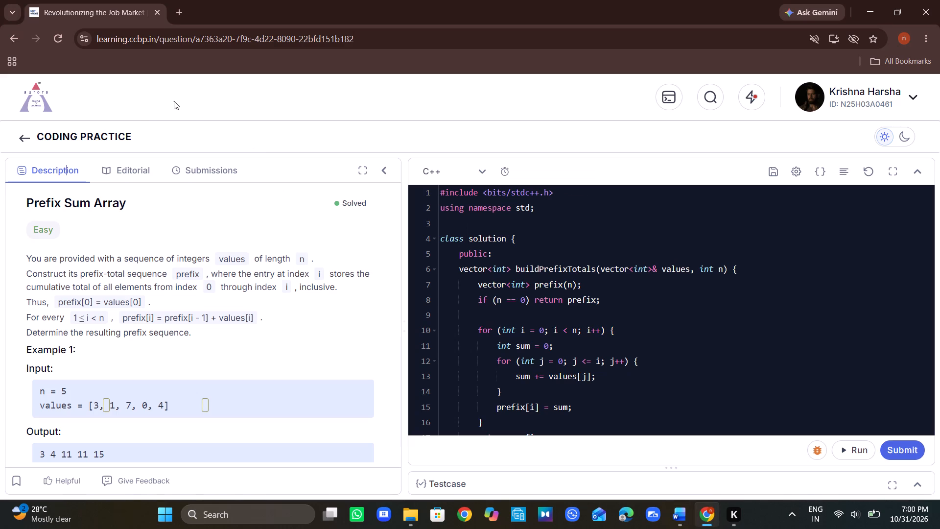
click(119, 168)
scroll(151, 323, down, 11)
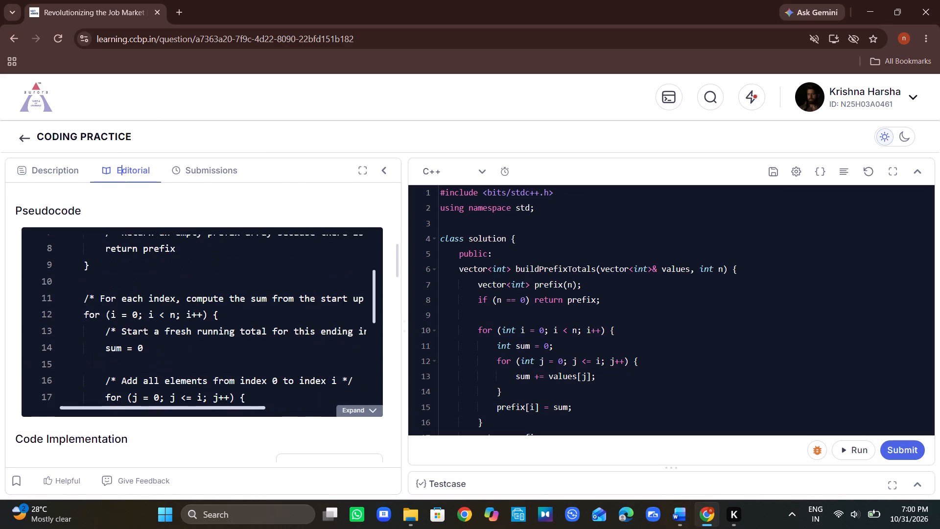
scroll(179, 296, down, 14)
scroll(179, 296, down, 15)
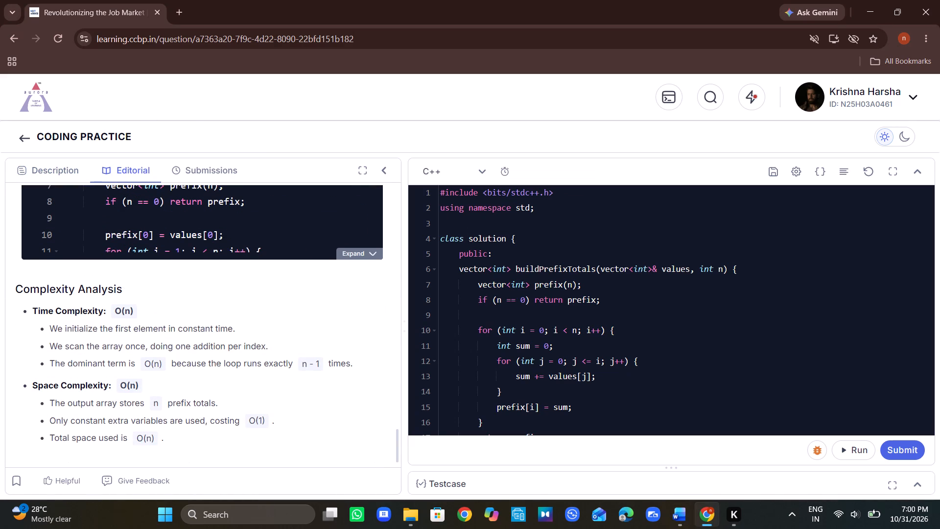
drag(19, 289, 224, 434)
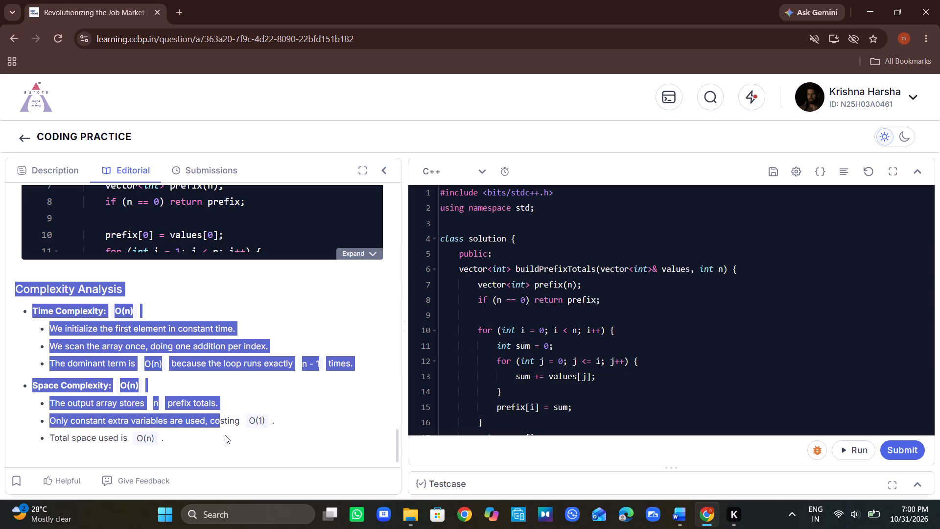
key(ctrl+c)
Switch to Word and paste the copied complexity analysis below the Prefix Sum Array submission screenshot.
click(686, 510)
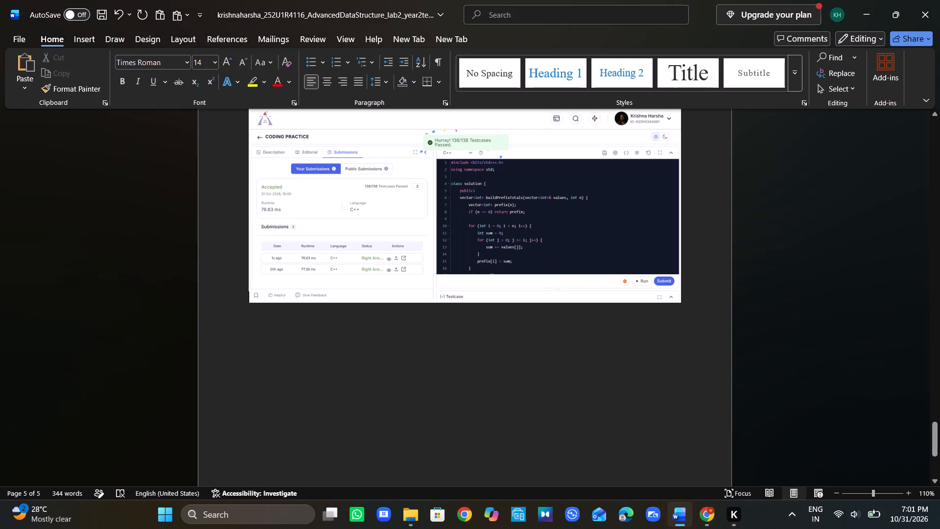
click(708, 299)
key(Return)
key(Return)
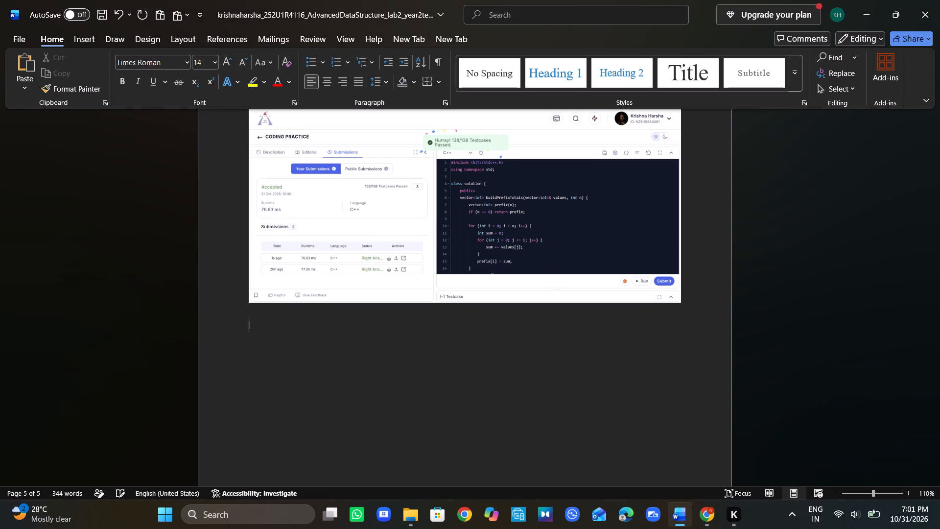
key(ctrl+v)
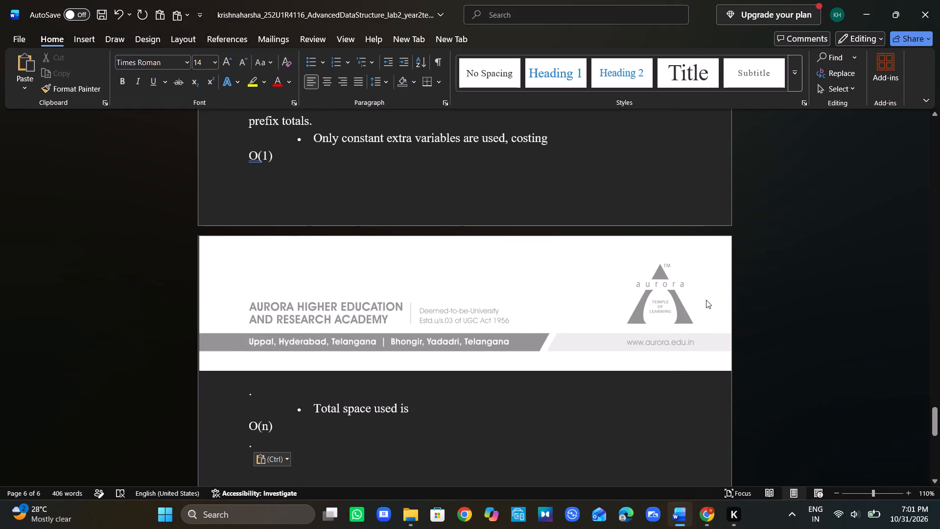
Make the pasted "Complexity Analysis" heading below the Prefix Sum Array screenshot bold.
scroll(706, 300, up, 11)
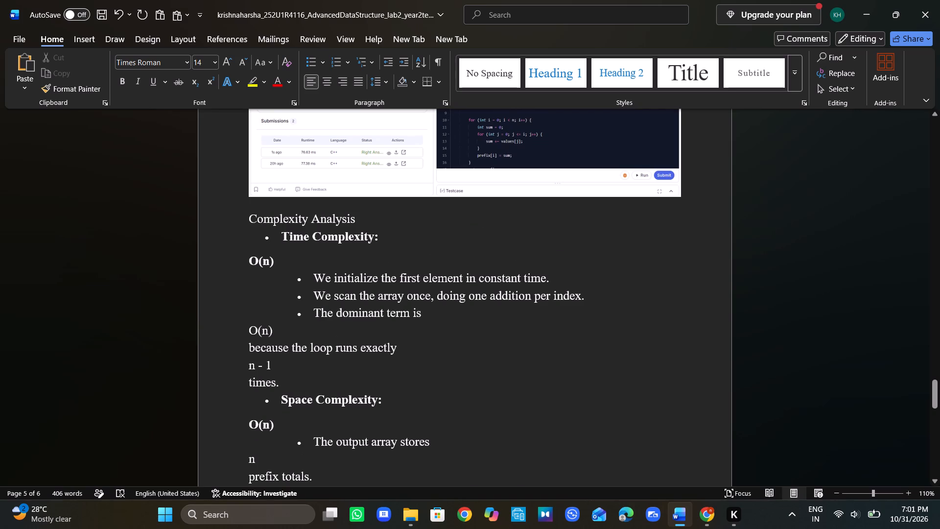
drag(251, 216, 383, 215)
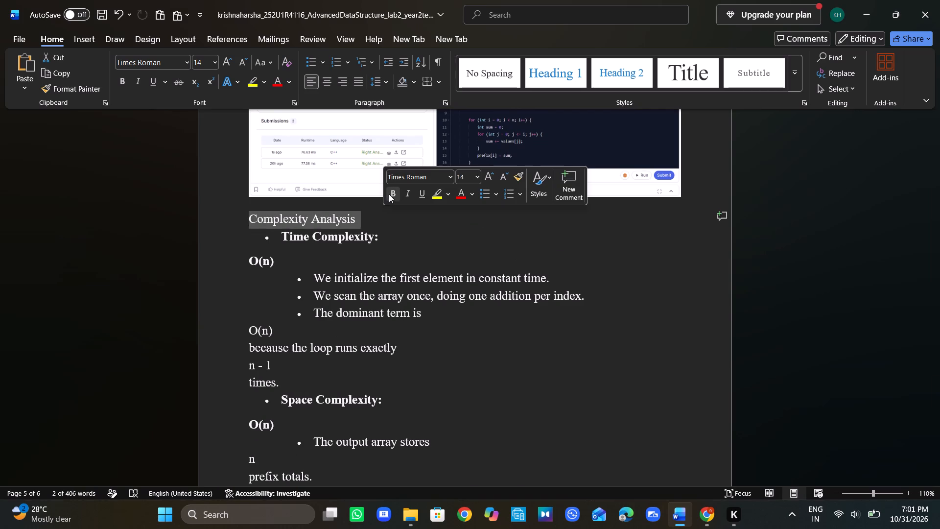
click(389, 194)
Join the split lines "O(n)" and "because the loop runs exactly" onto the "The dominant term is" bullet, with a space between them.
click(249, 328)
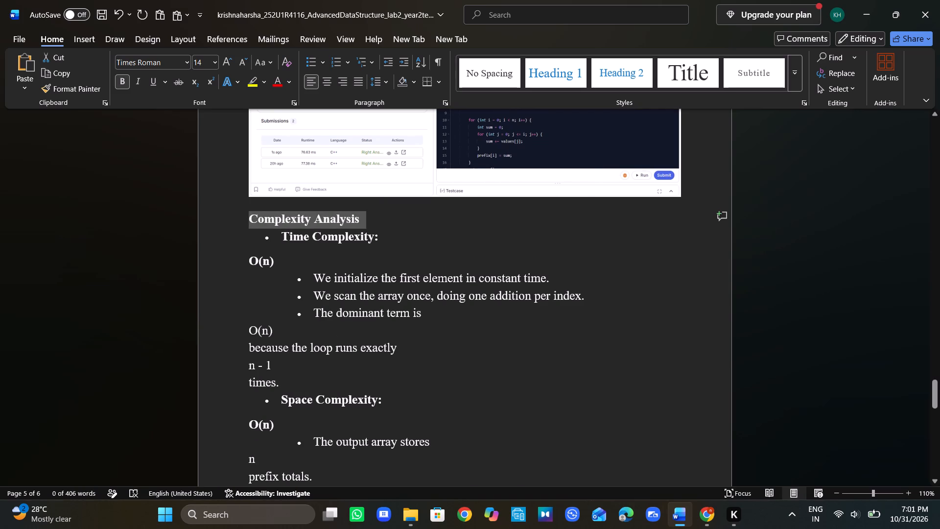
click(252, 329)
key(BackSpace)
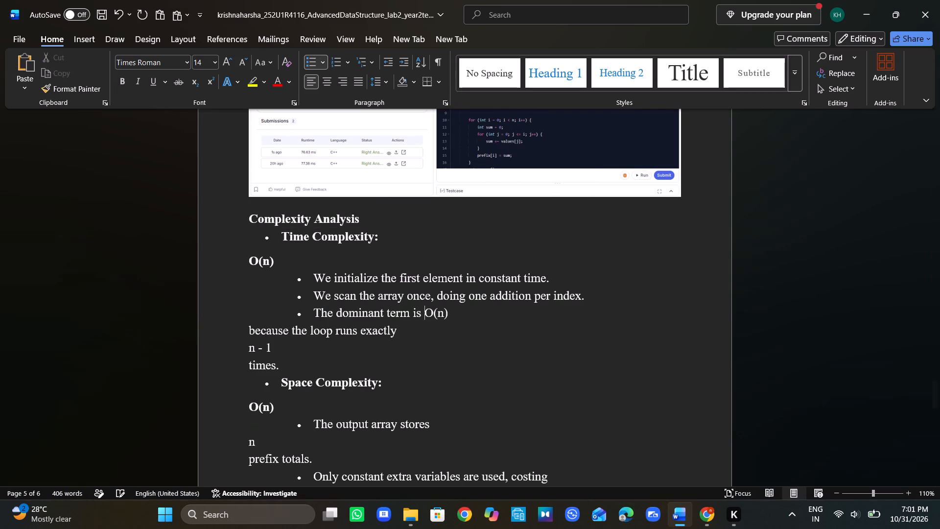
key(Down)
key(Left)
key(Left)
key(Left)
key(Left)
key(Left)
key(Left)
key(Left)
key(Left)
key(Left)
key(Left)
key(Left)
key(Left)
key(Left)
key(Left)
key(Left)
key(Left)
key(Left)
key(Left)
key(Left)
key(Left)
key(BackSpace)
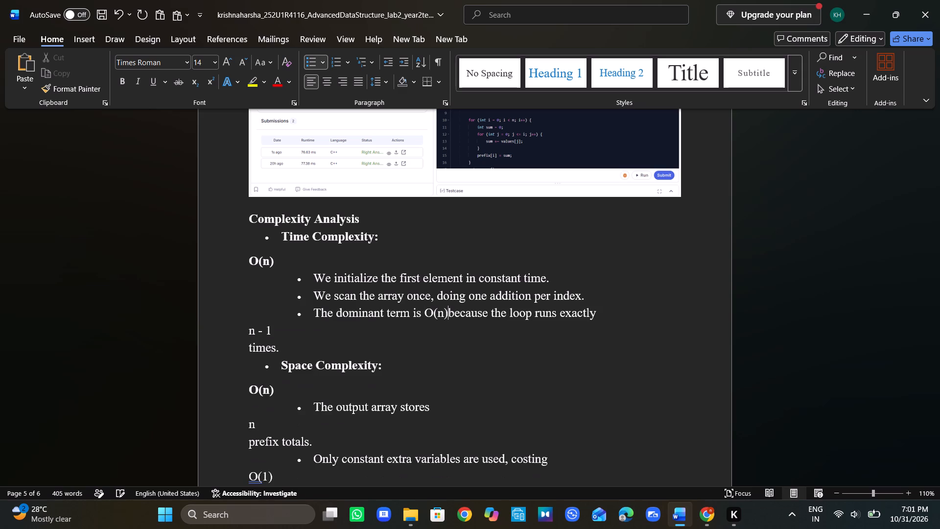
key(space)
Join the split lines "n - 1" and "times." onto the end of the "The dominant term is" bullet.
key(Down)
key(Left)
key(Left)
key(Left)
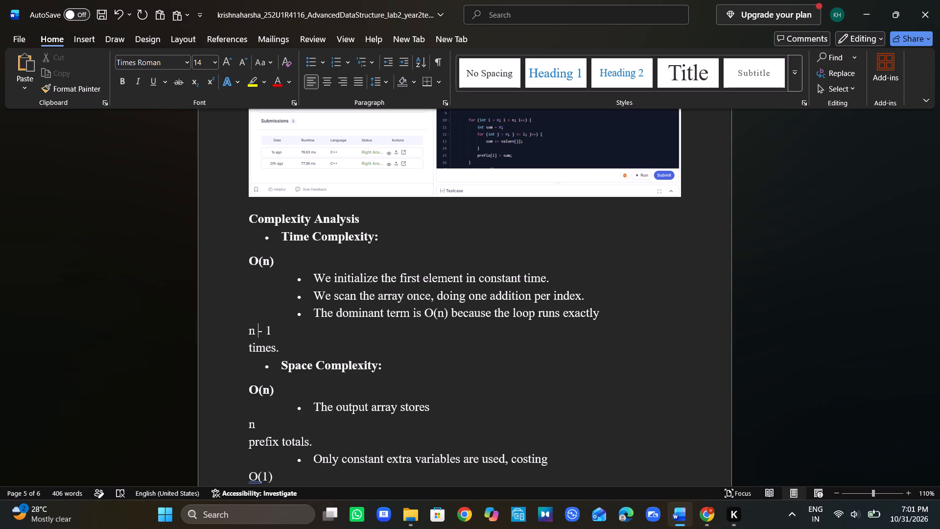
key(Left)
key(Left)
key(BackSpace)
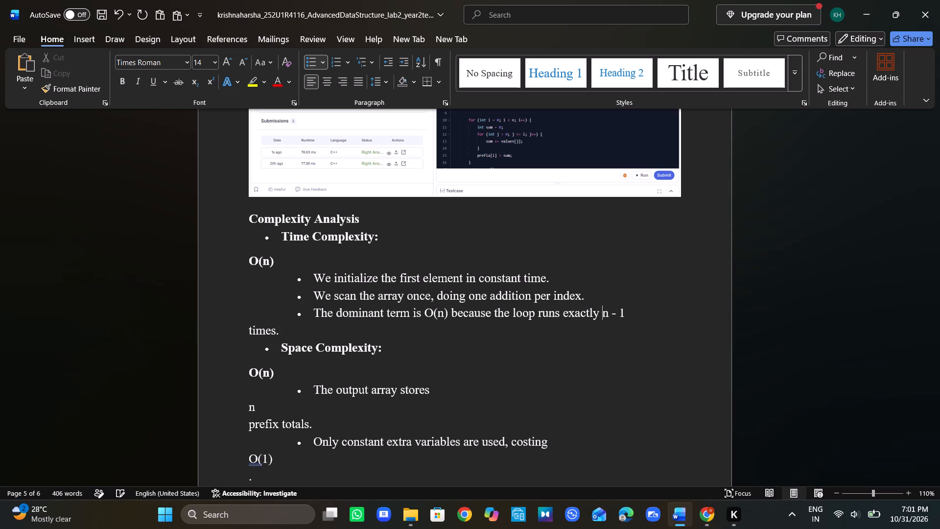
key(Down)
key(Left)
key(Left)
key(Left)
key(Left)
key(Left)
key(Left)
key(BackSpace)
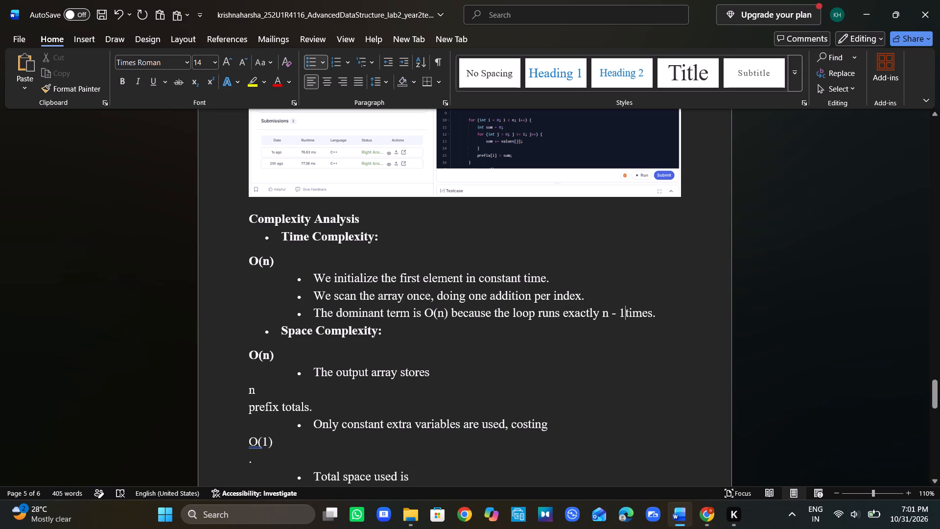
Insert an empty line between the "The dominant term is" bullet and the Space Complexity bullet.
click(660, 315)
key(shift+Return)
Join the split lines "n" and "prefix totals." onto the "The output array stores" bullet under Space Complexity.
scroll(660, 315, down, 1)
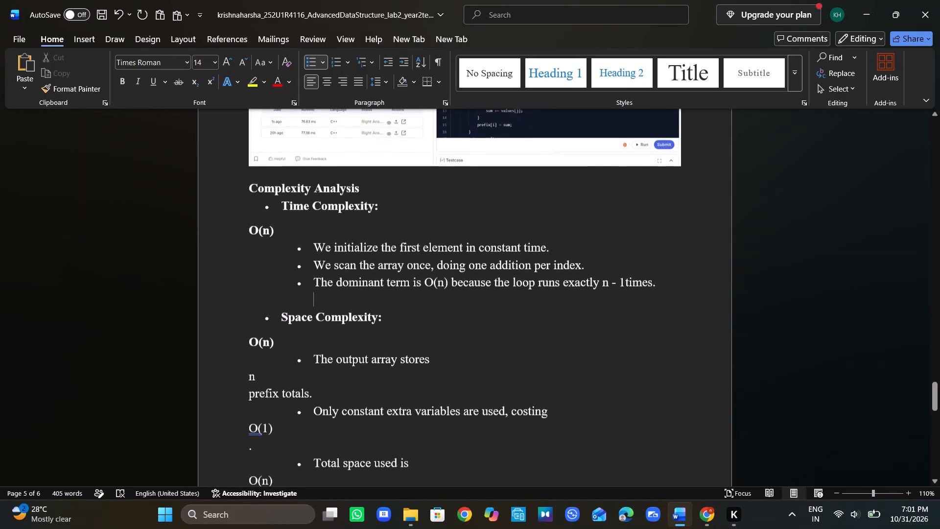
click(250, 372)
key(BackSpace)
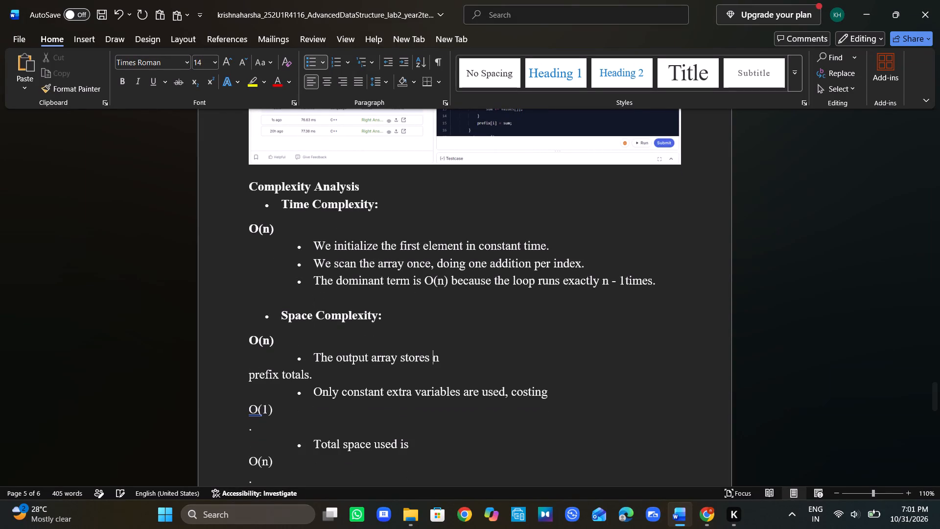
key(Down)
key(Left)
key(Left)
key(Left)
key(Left)
key(Left)
key(Left)
key(Left)
key(Left)
key(Left)
key(Left)
key(Left)
key(Left)
key(Left)
key(Left)
key(BackSpace)
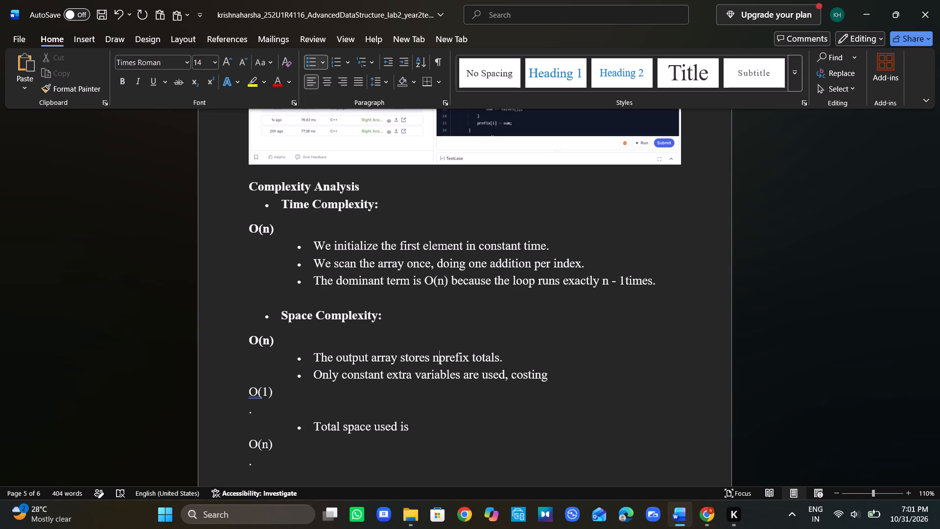
Join the split "O(1)" and its full stop onto the "Only constant extra variables are used, costing" bullet.
key(Down)
key(Down)
key(Left)
key(Left)
key(Left)
key(Left)
key(BackSpace)
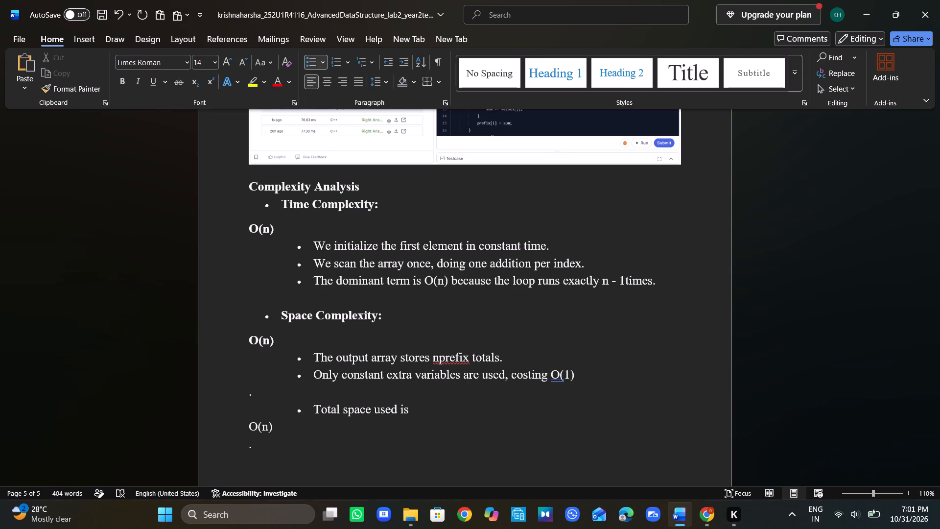
key(Down)
key(Left)
key(BackSpace)
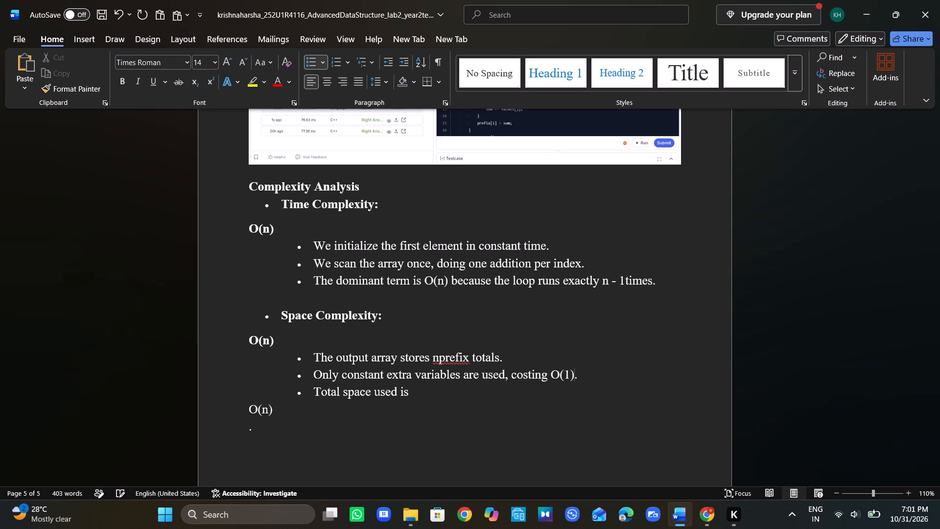
Join the split "O(n)" and its full stop onto the "Total space used is" bullet under Space Complexity.
key(Down)
key(Down)
key(Left)
key(Left)
key(Left)
key(Left)
key(BackSpace)
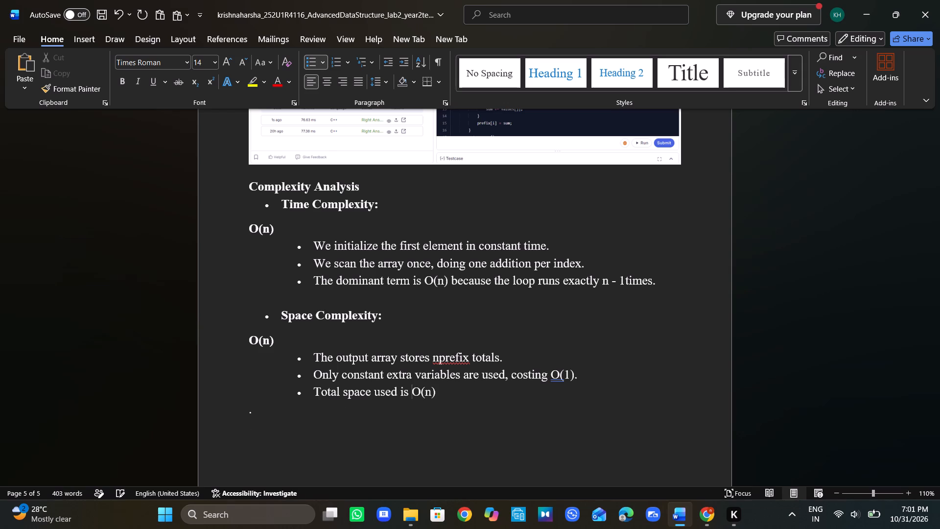
key(Down)
key(Left)
key(BackSpace)
Insert a line break at the end of the "The dominant term is" bullet under Time Complexity.
scroll(250, 373, down, 6)
scroll(251, 372, up, 1)
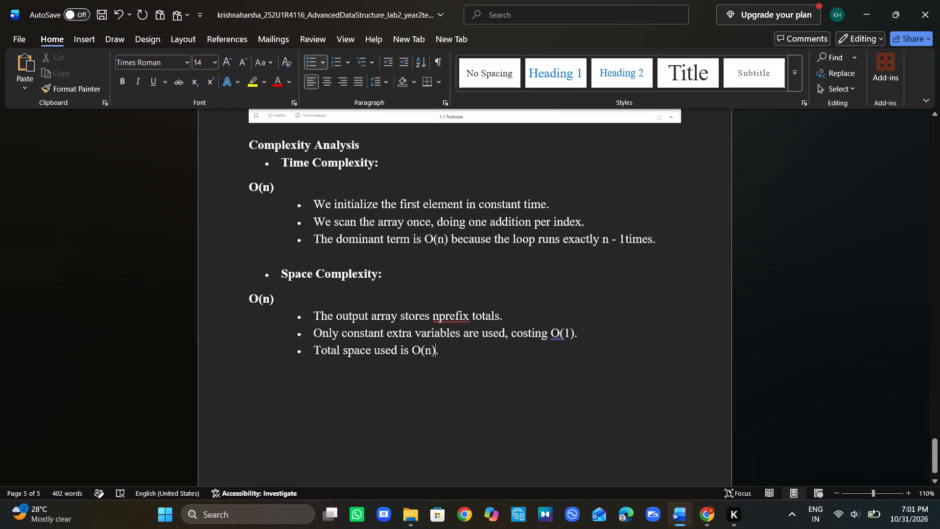
click(659, 240)
key(shift+Return)
Add empty lines after the last Space Complexity bullet and start item "4)" on the new page, followed by a new line.
scroll(659, 240, down, 3)
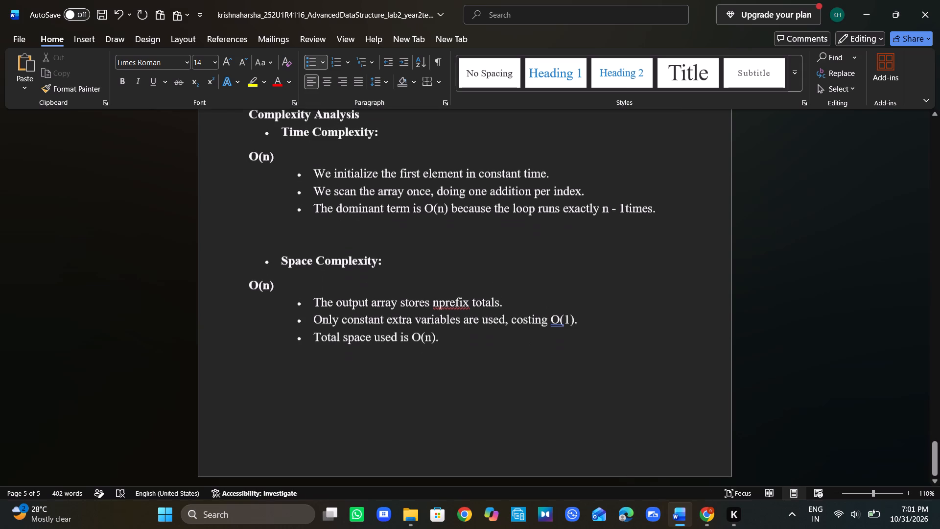
scroll(660, 240, down, 4)
scroll(660, 240, up, 11)
scroll(660, 240, down, 12)
scroll(660, 240, up, 1)
scroll(480, 427, down, 1)
click(654, 386)
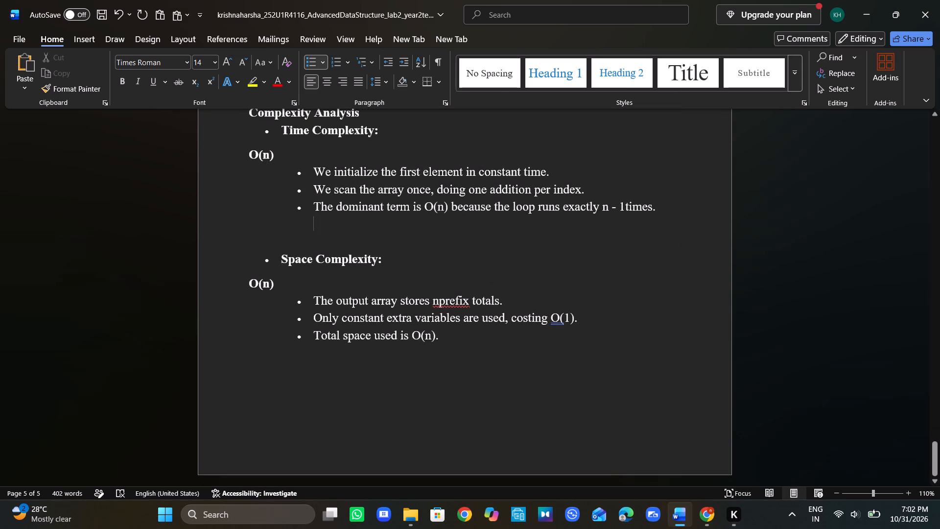
key(Return)
key(Return)
key(Return)
key(Return)
key(Return)
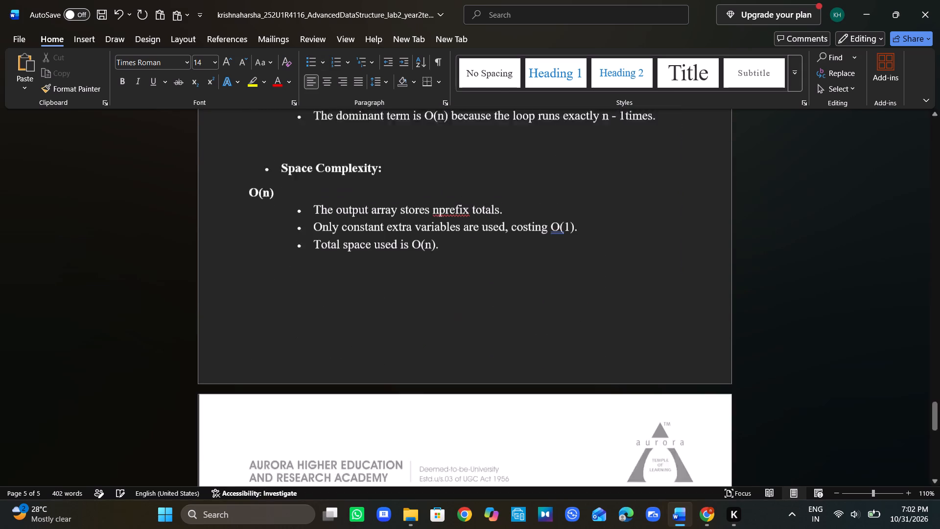
key(Return)
key(BackSpace)
text(4))
key(space)
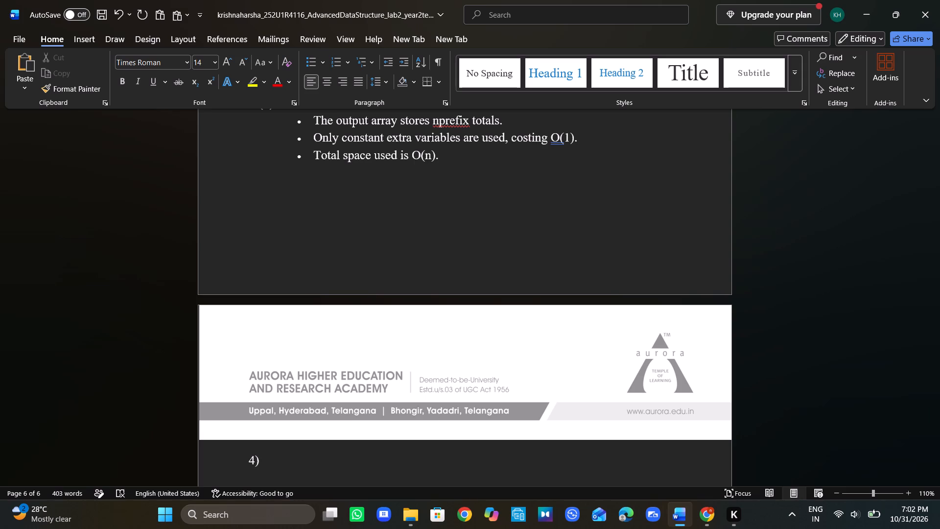
key(Return)
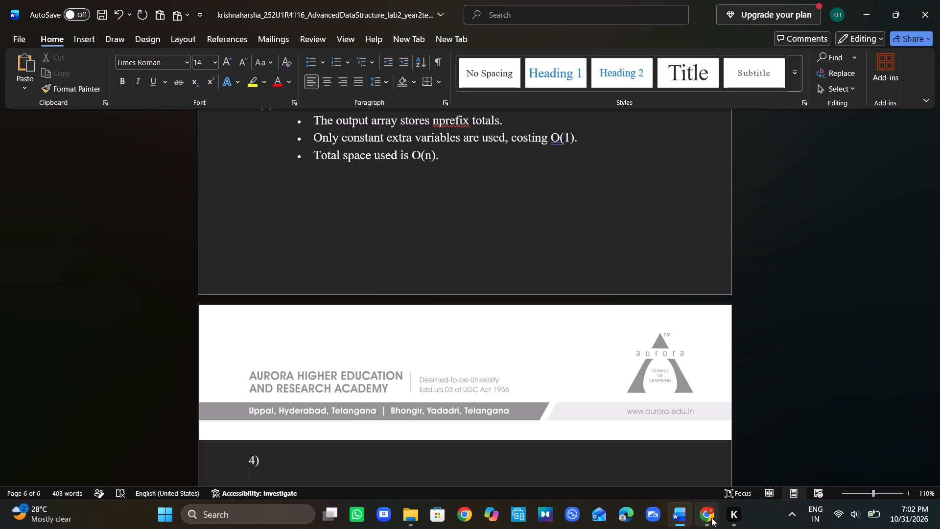
Switch to Chrome, open the Book Title Prefixes question from the coding practice list and submit its C++ solution.
click(711, 518)
click(24, 141)
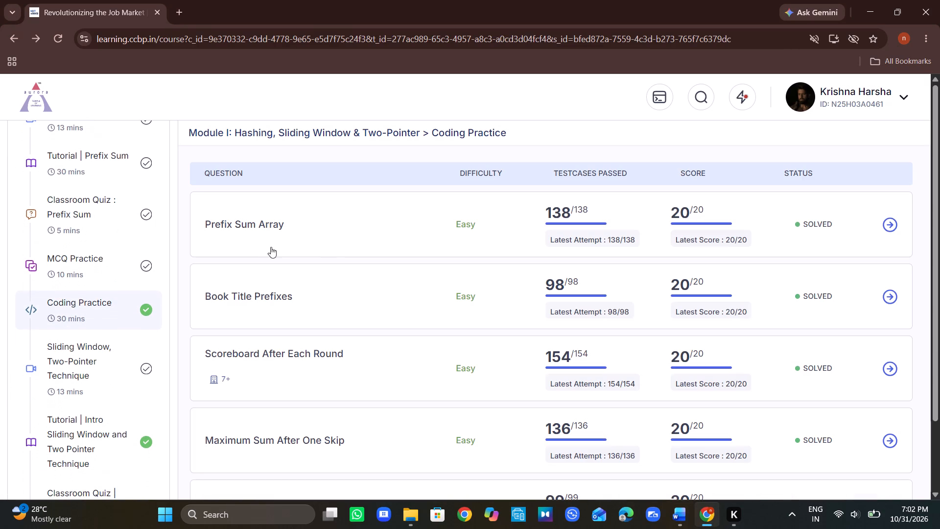
click(661, 302)
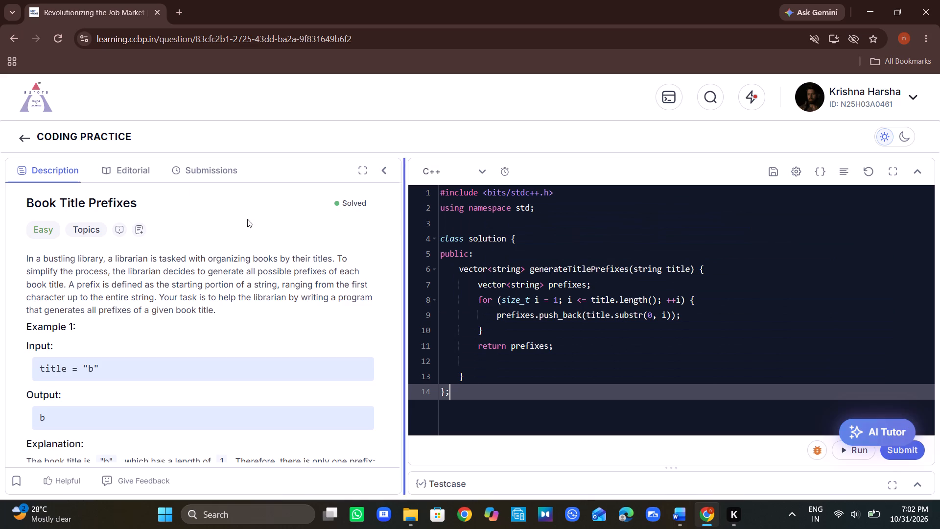
click(896, 453)
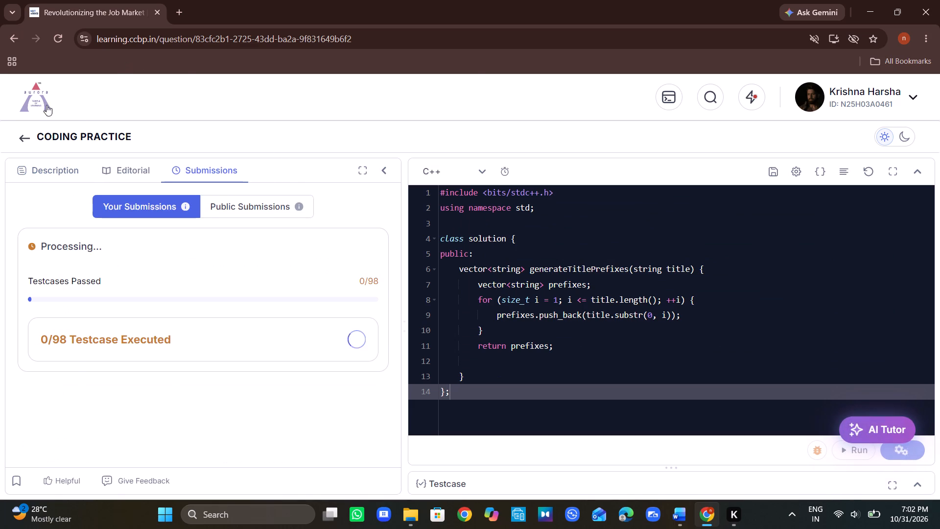
Capture a screenshot of the Book Title Prefixes page showing the submission result and code, and return to the problem description.
key(Print)
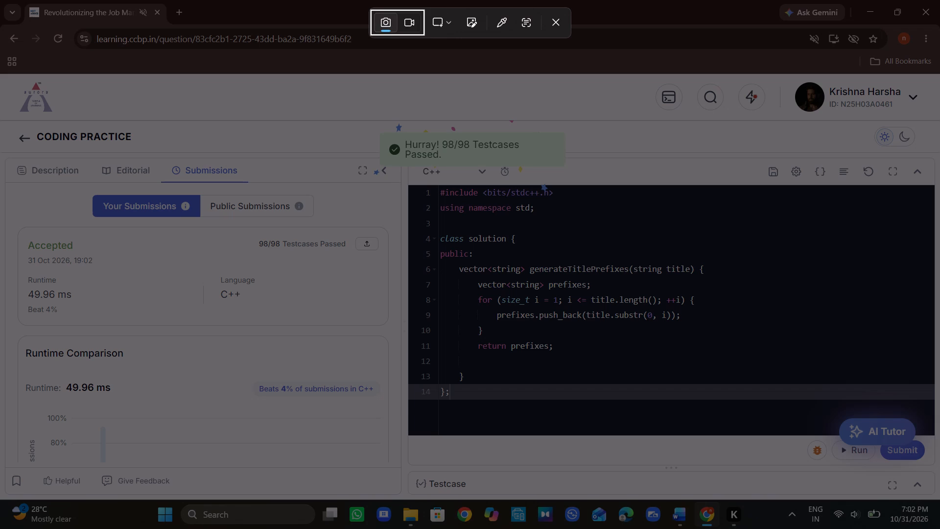
drag(0, 74, 939, 508)
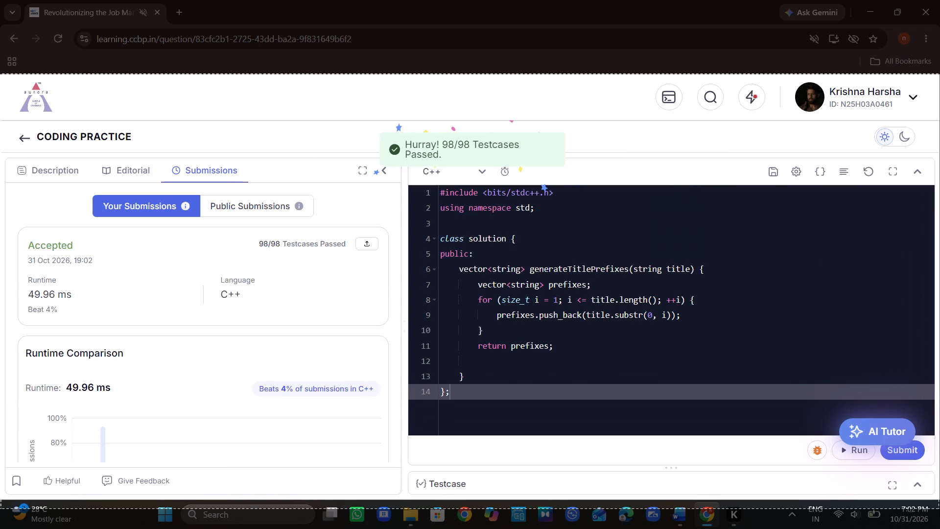
drag(939, 508, 939, 498)
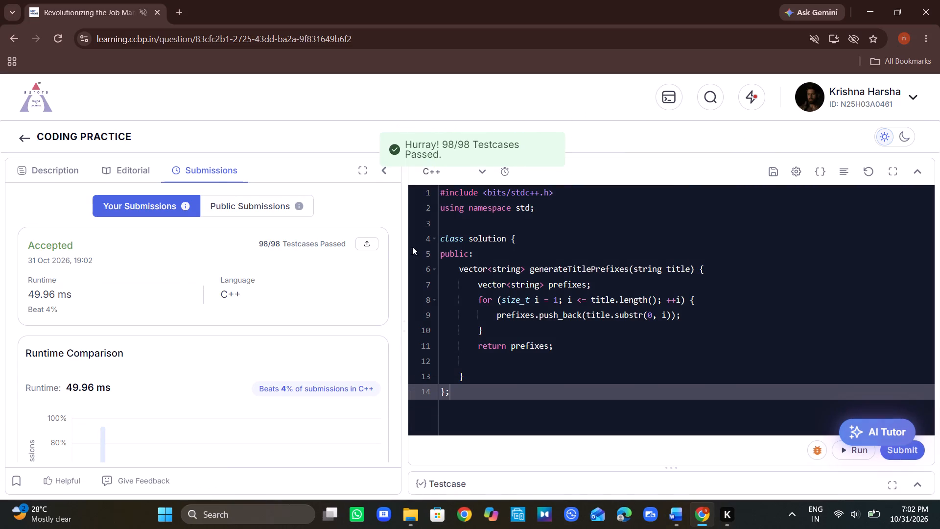
click(49, 164)
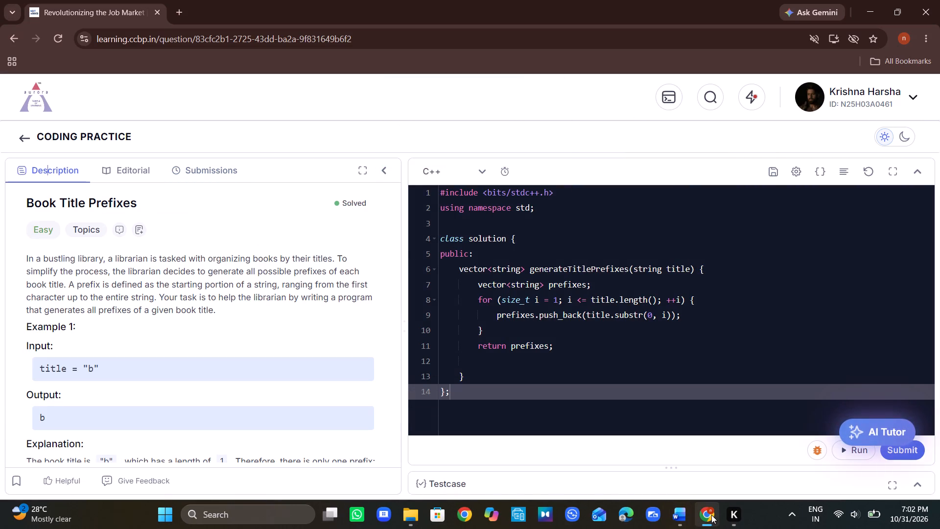
Switch to Word and paste the Book Title Prefixes screenshot one line below "4)".
click(690, 517)
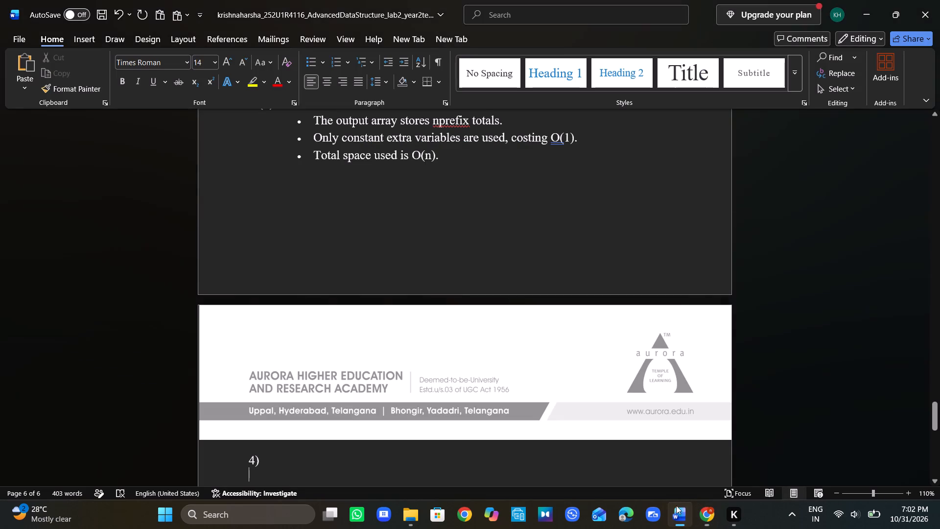
key(Return)
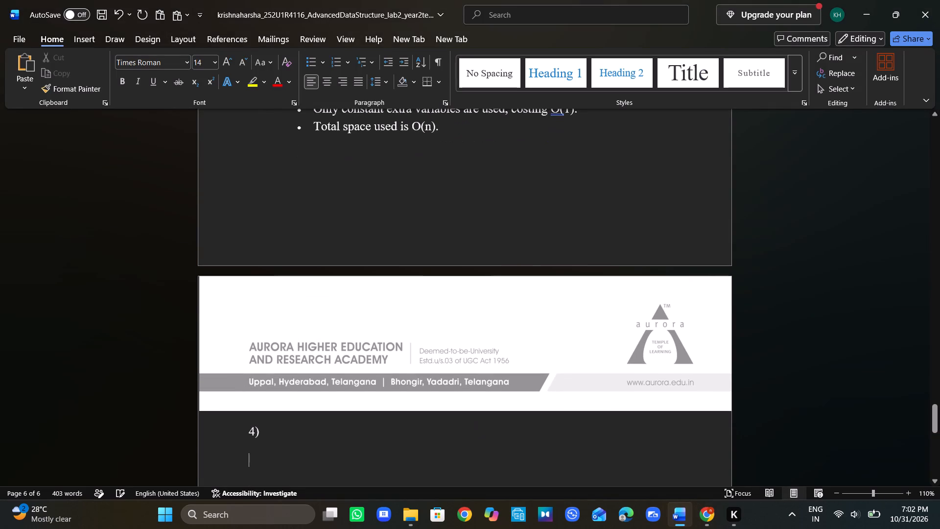
key(ctrl+v)
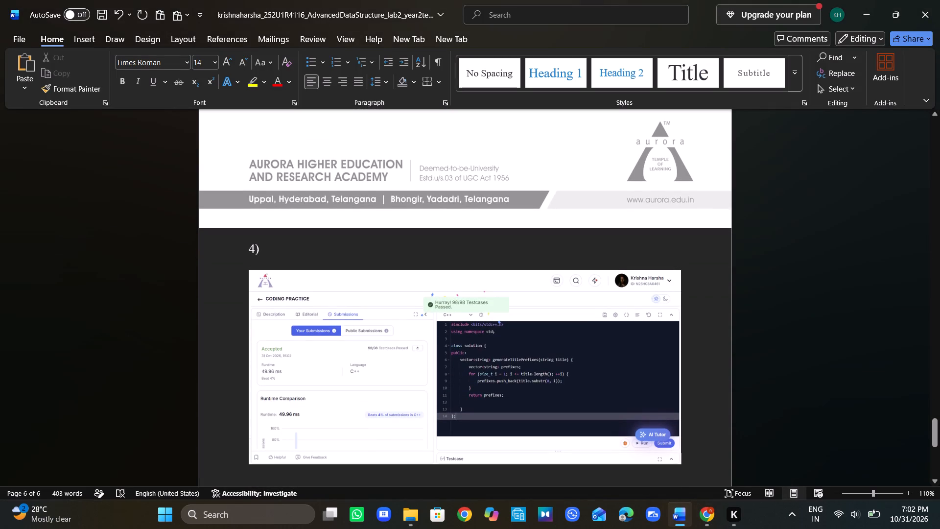
Add the title "Book Title Prefixes" after "4)" and make the title bold.
click(272, 248)
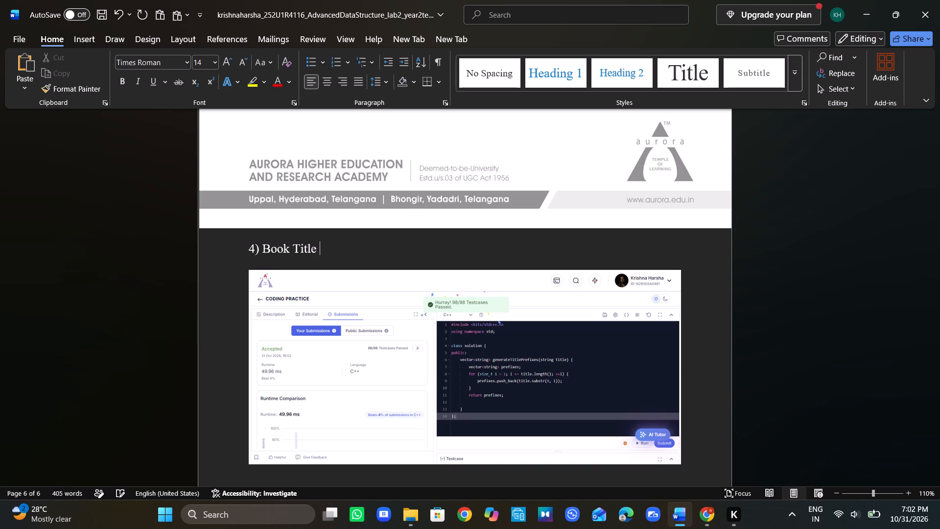
text(refixes)
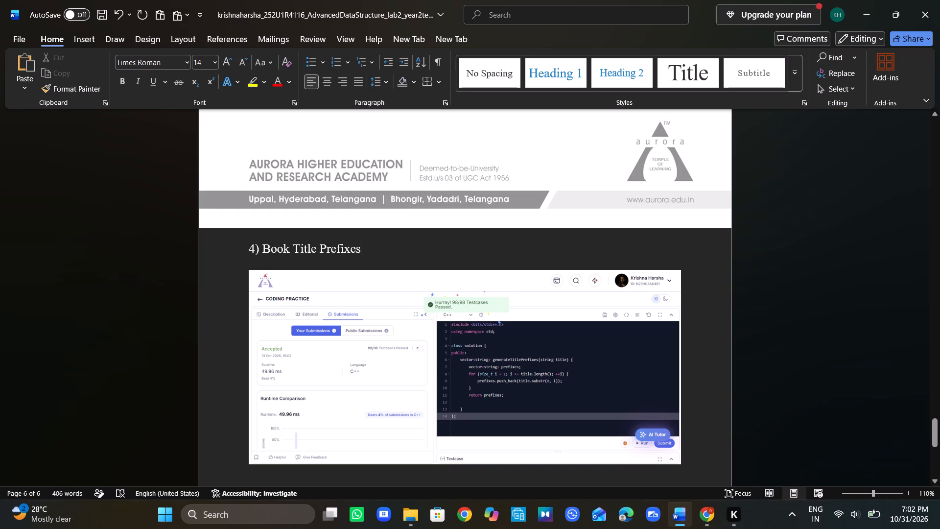
drag(262, 247, 367, 250)
click(382, 231)
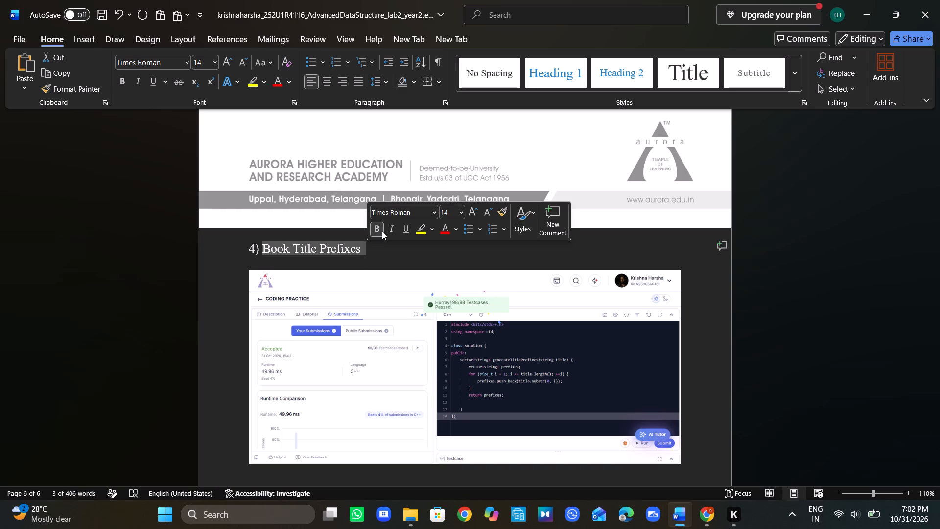
Start item "5)" on a new line below the Book Title Prefixes screenshot.
scroll(383, 243, down, 3)
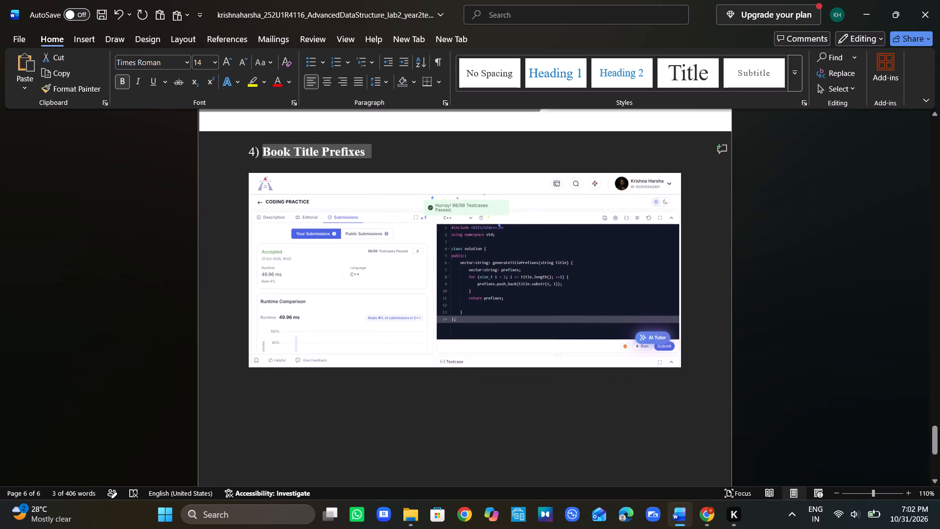
click(694, 357)
key(Return)
key(Return)
key(Return)
key(BackSpace)
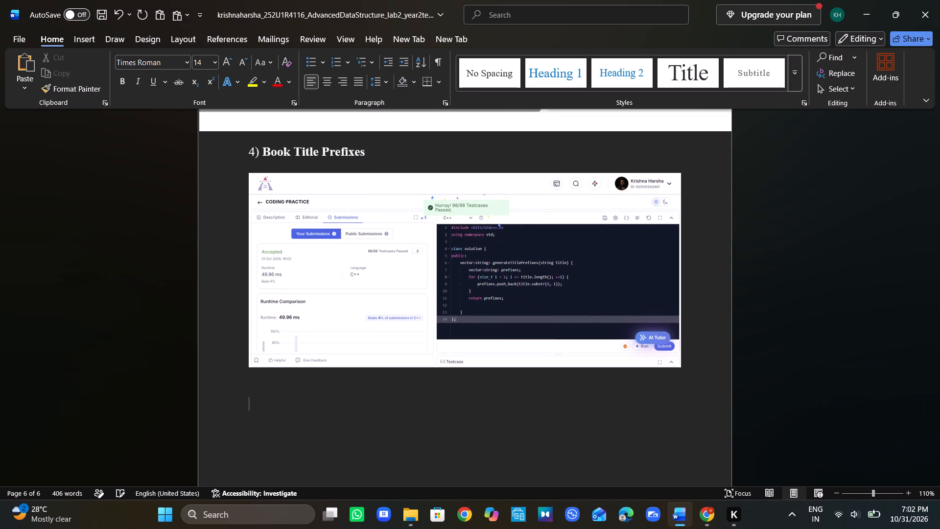
text(5))
key(space)
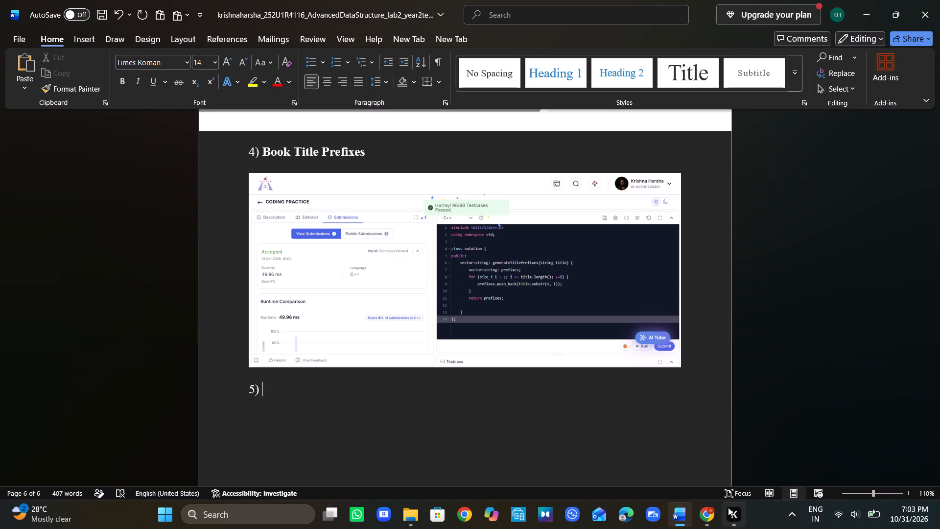
Switch to Chrome and open the Scoreboard After Each Round question from the coding practice list.
click(717, 504)
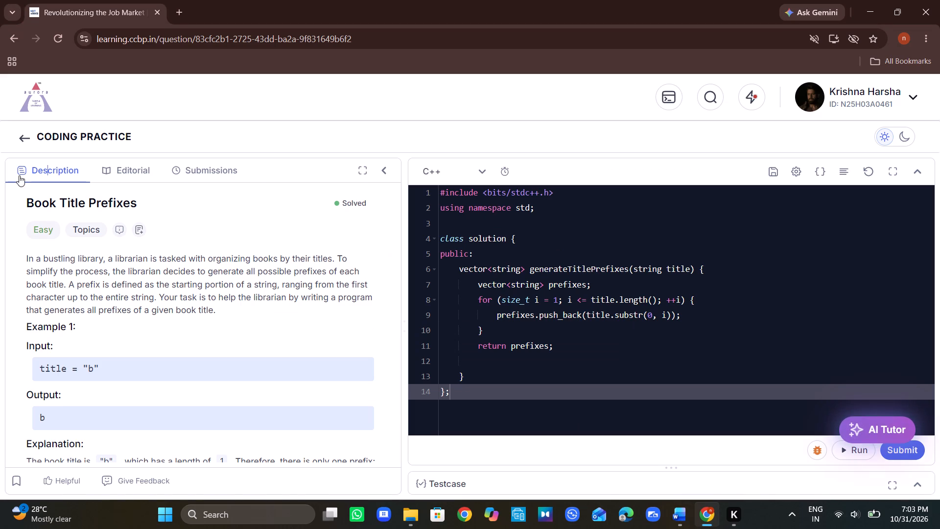
click(22, 142)
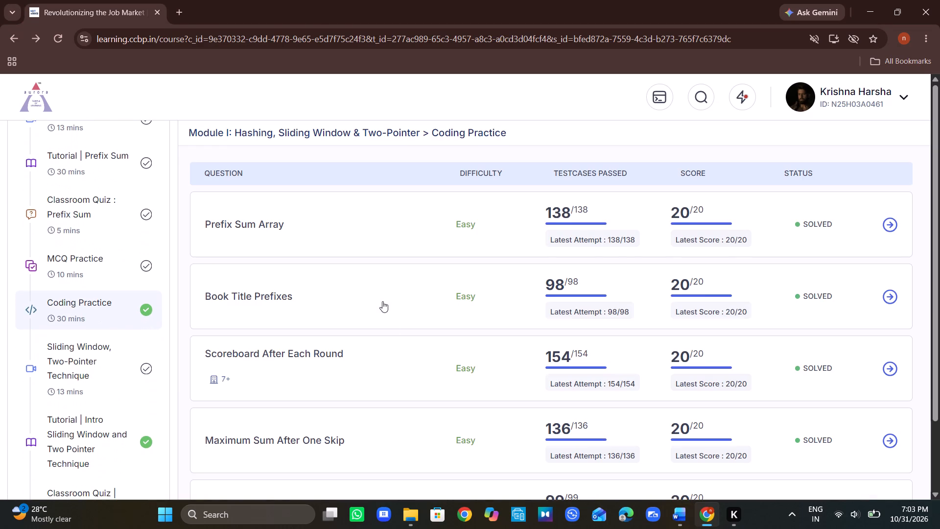
scroll(405, 364, down, 3)
click(395, 297)
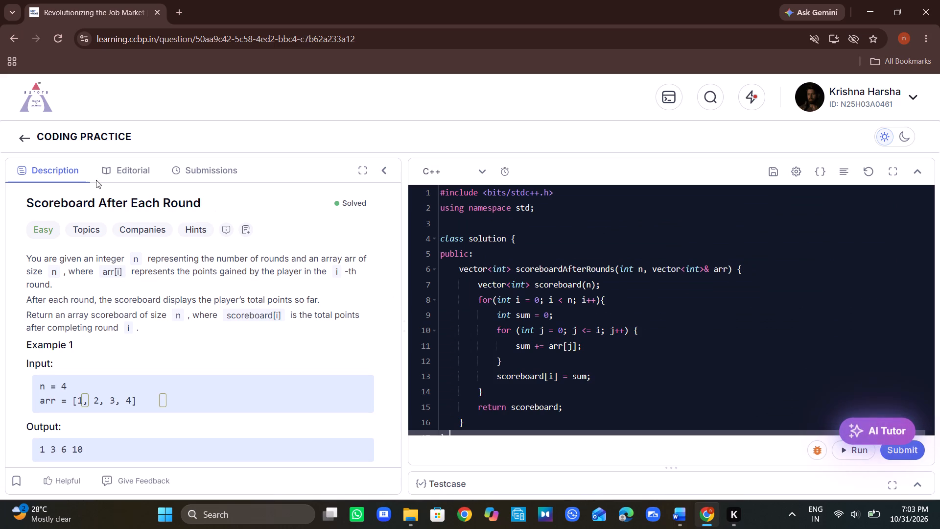
click(19, 139)
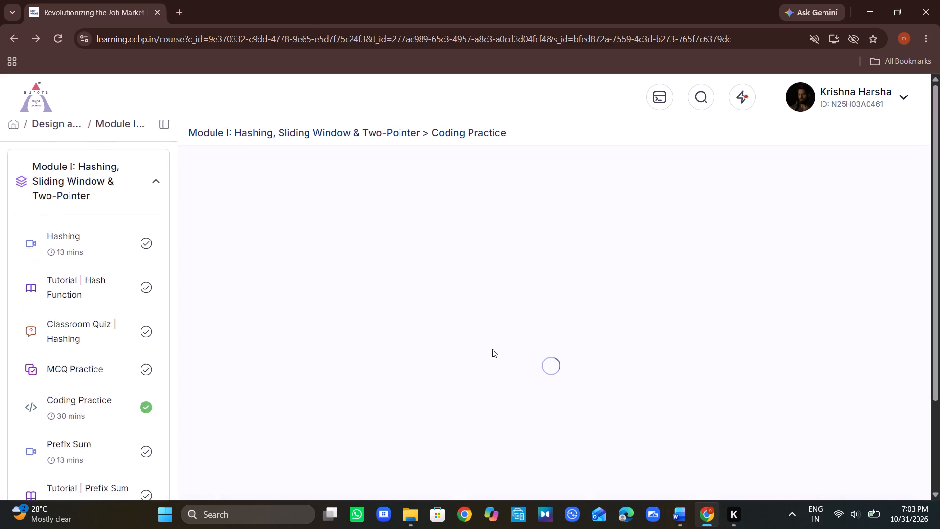
scroll(492, 349, down, 3)
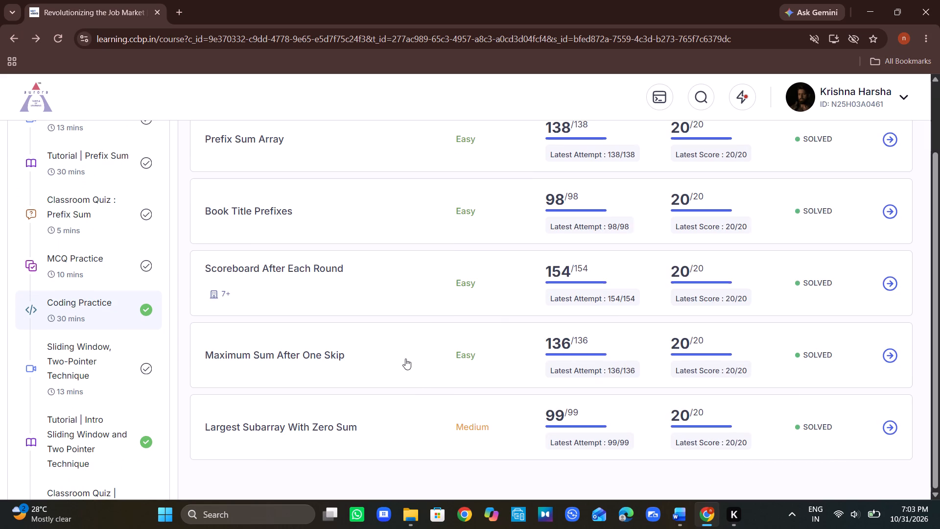
click(406, 294)
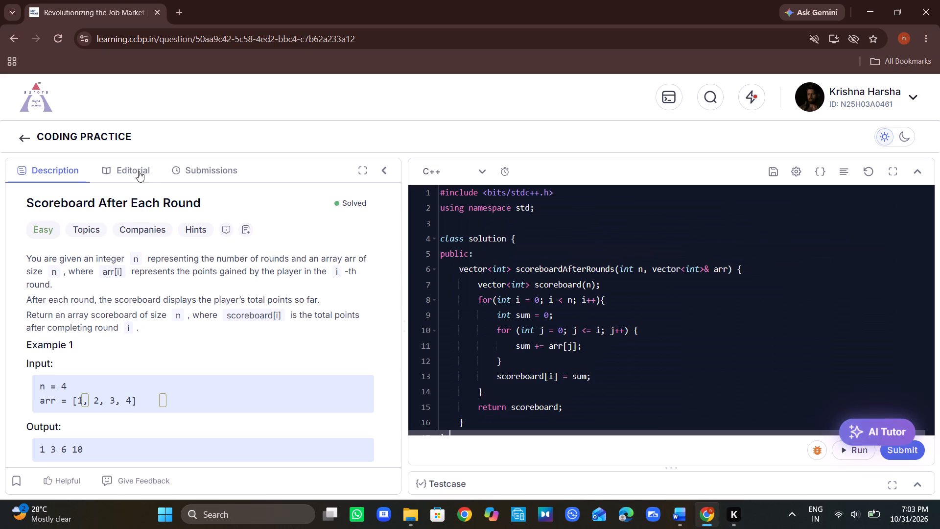
Capture a screenshot of the Scoreboard After Each Round page showing its description and C++ code.
key(Print)
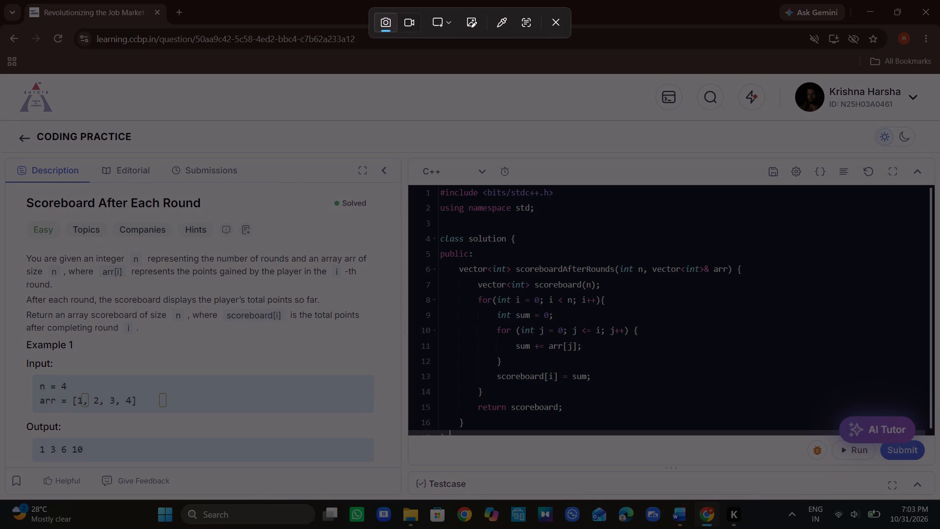
drag(0, 75, 279, 208)
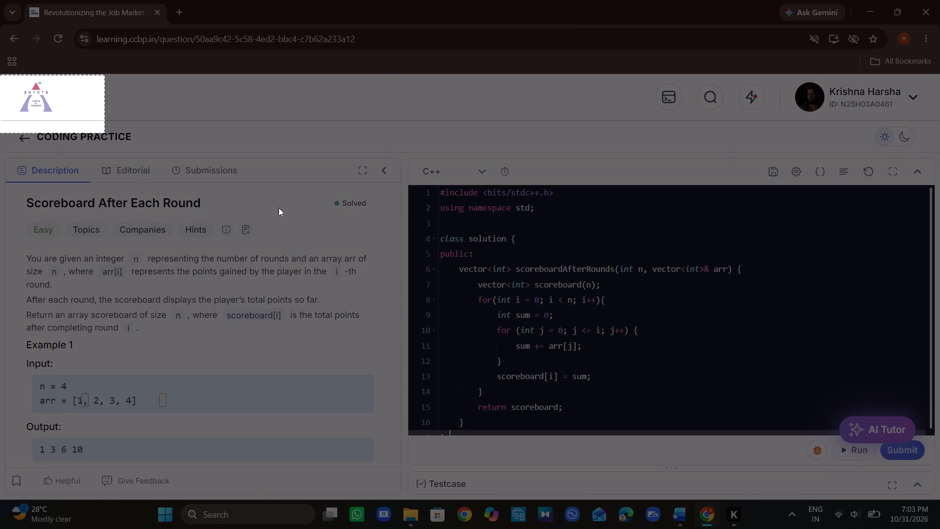
drag(279, 208, 939, 501)
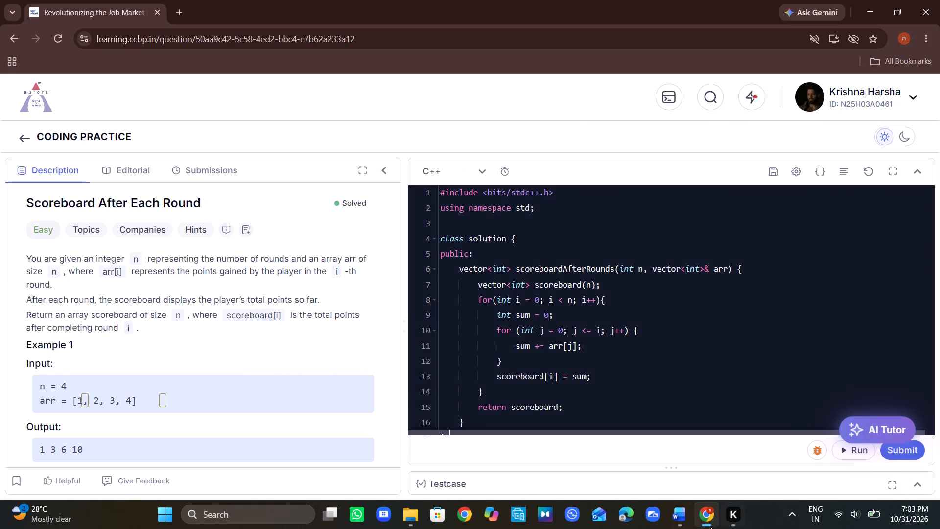
Switch to Word and start a new line below item "5)" for its screenshot.
click(686, 512)
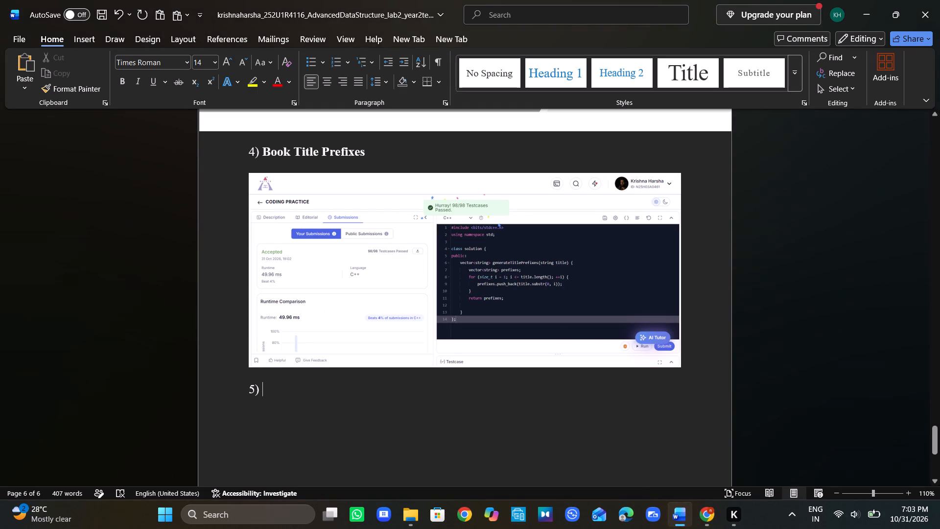
key(Return)
key(Return)
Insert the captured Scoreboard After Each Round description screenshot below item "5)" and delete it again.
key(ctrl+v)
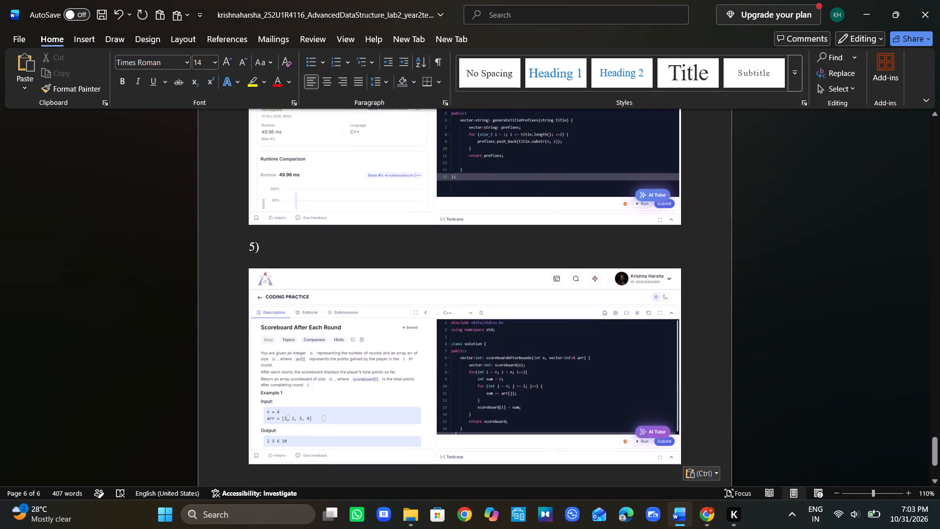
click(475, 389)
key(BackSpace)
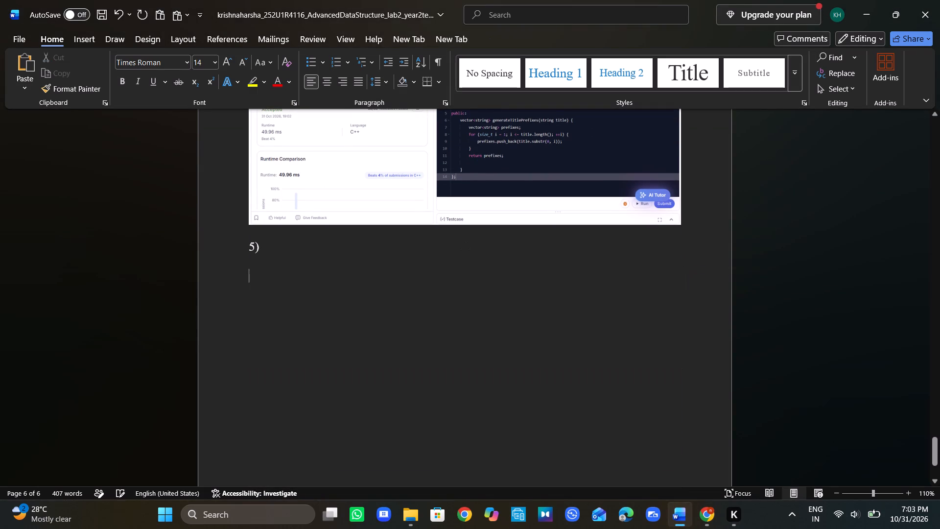
Switch to Chrome and submit the C++ solution for Scoreboard After Each Round.
click(698, 528)
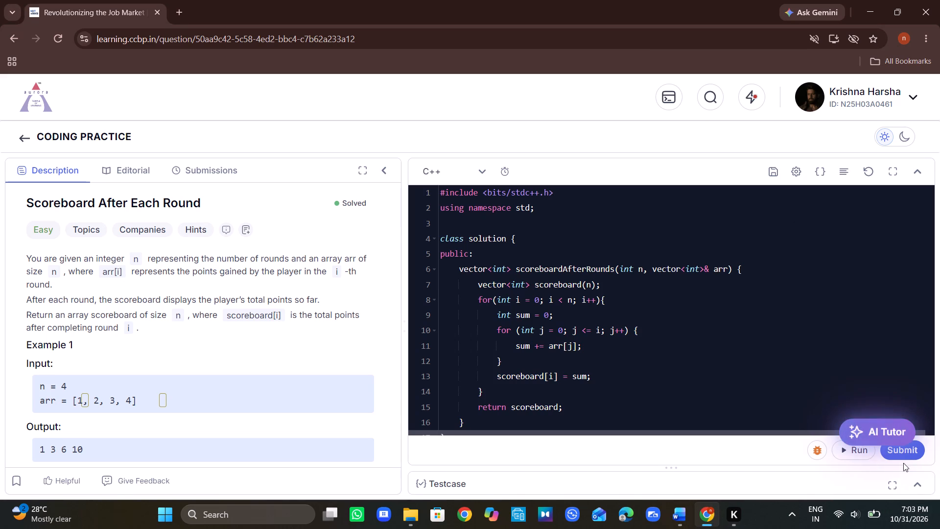
click(903, 457)
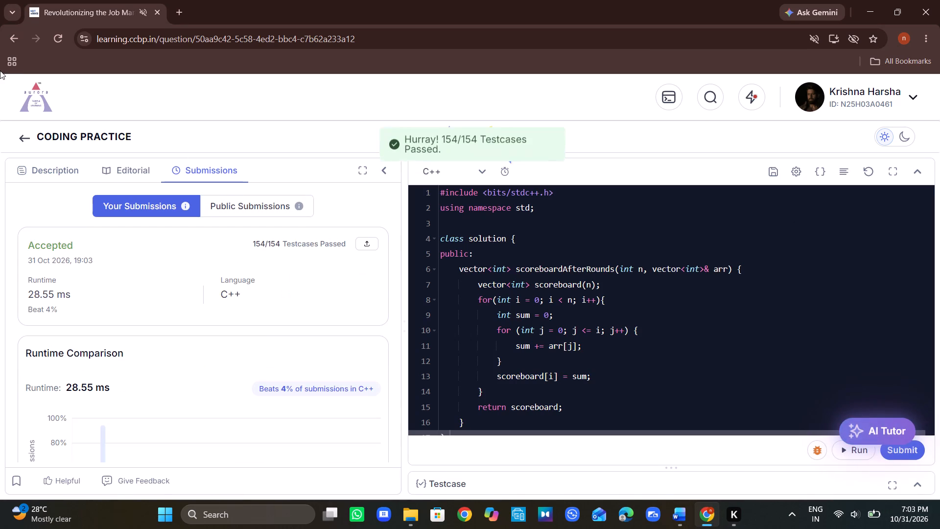
Capture a screenshot of the page area showing the Scoreboard After Each Round submission result beside its C++ code.
key(Print)
drag(0, 73, 939, 501)
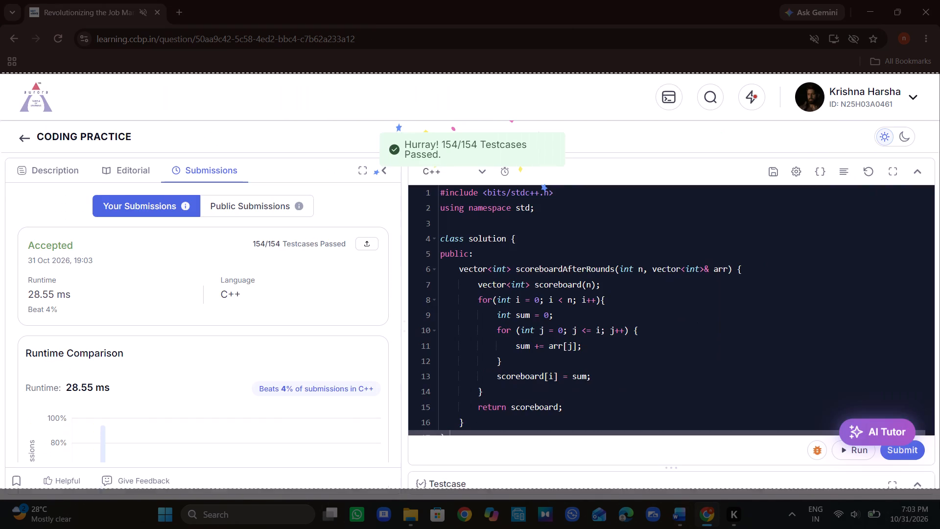
drag(939, 501, 939, 498)
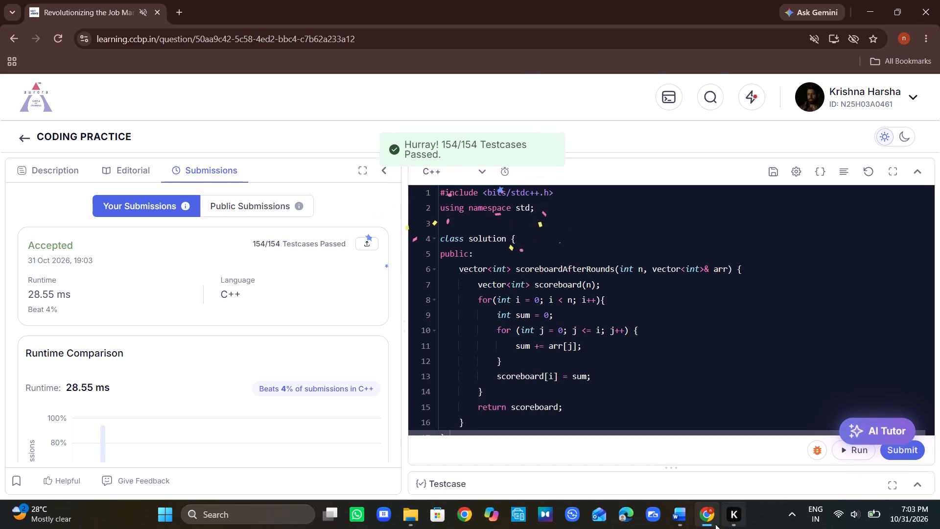
Switch to Word and insert the captured submission result screenshot below item "5)".
click(671, 523)
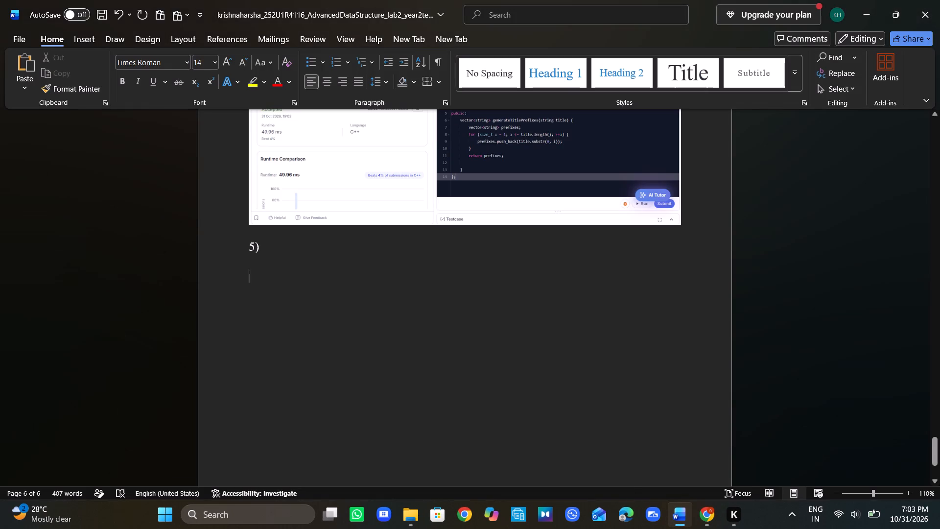
key(ctrl+v)
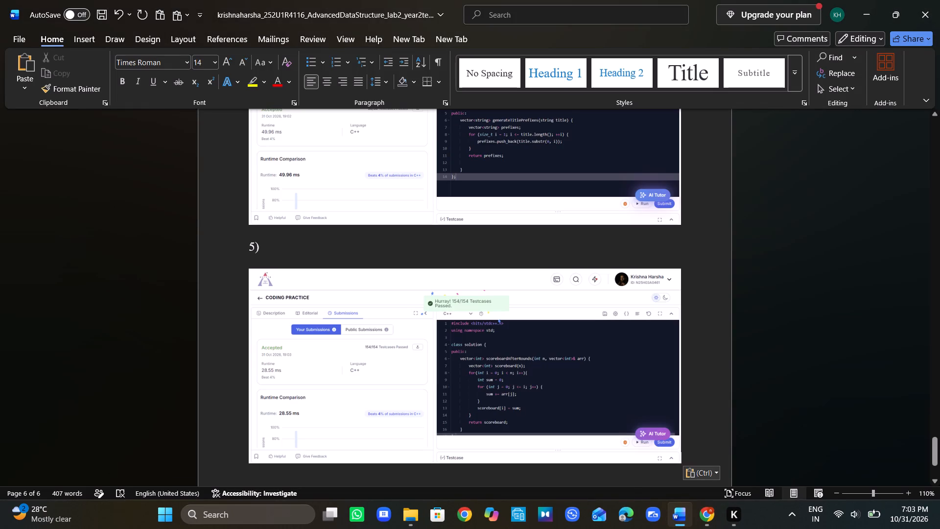
Add an empty line between the Book Title Prefixes screenshot and item "5)".
click(698, 210)
key(Return)
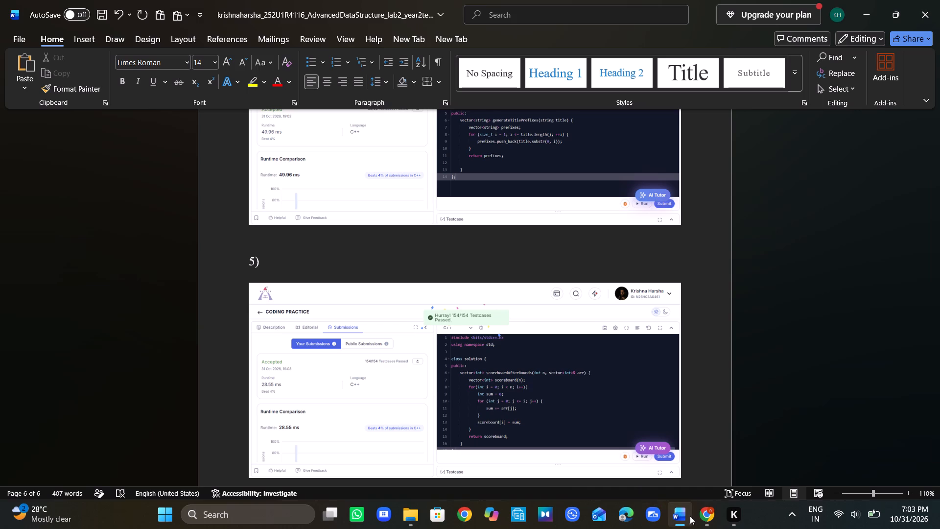
Switch to Chrome and open the description of the Scoreboard After Each Round question.
click(703, 523)
click(27, 172)
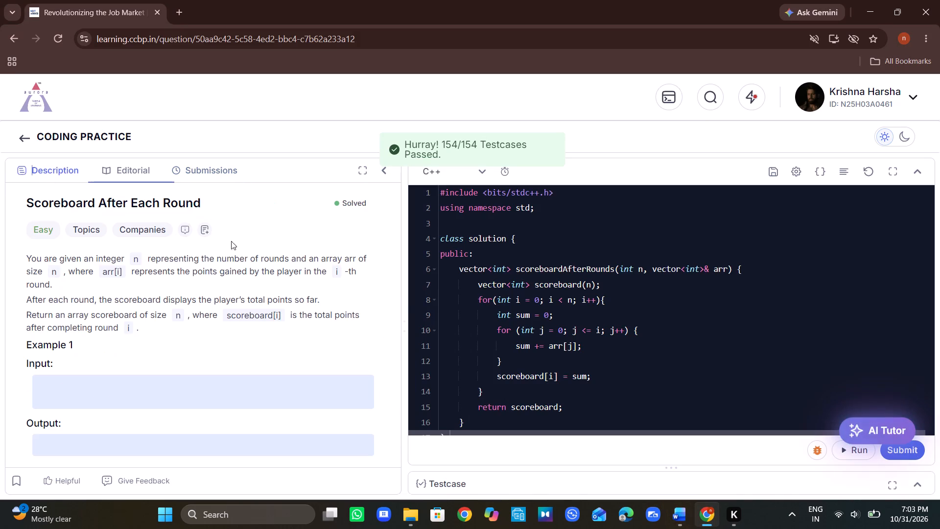
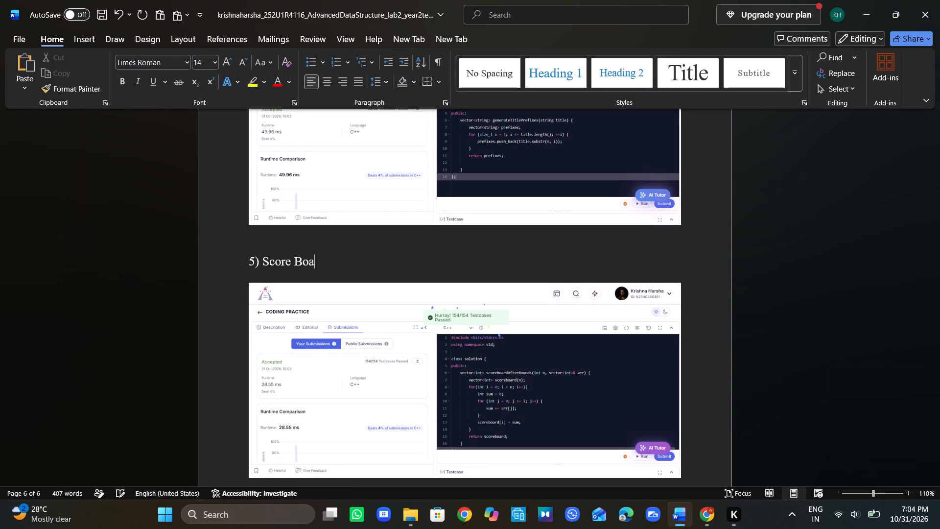
Complete the title of item "5)" as "Score Board After Each Round".
key(a)
key(e)
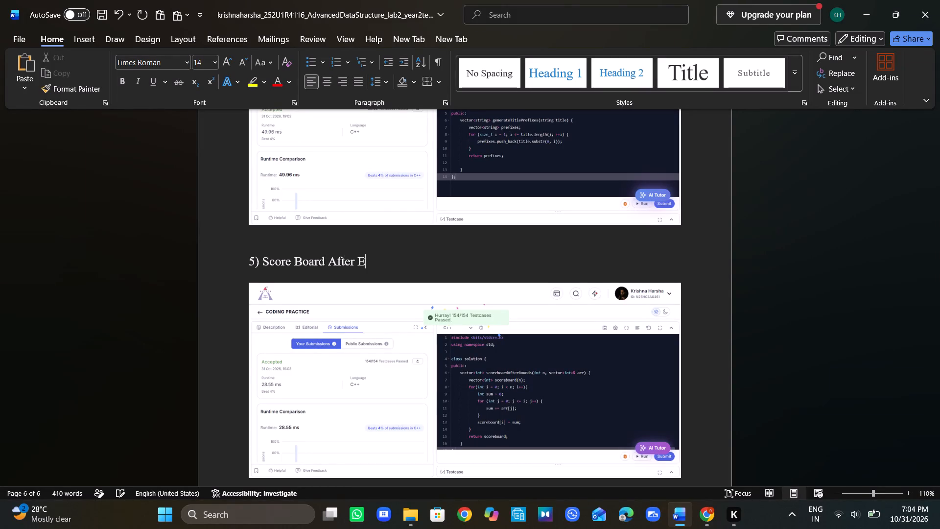
key(r)
Start item "6)" on a new page after the Score Board After Each Round screenshot, followed by two line breaks.
scroll(356, 262, down, 8)
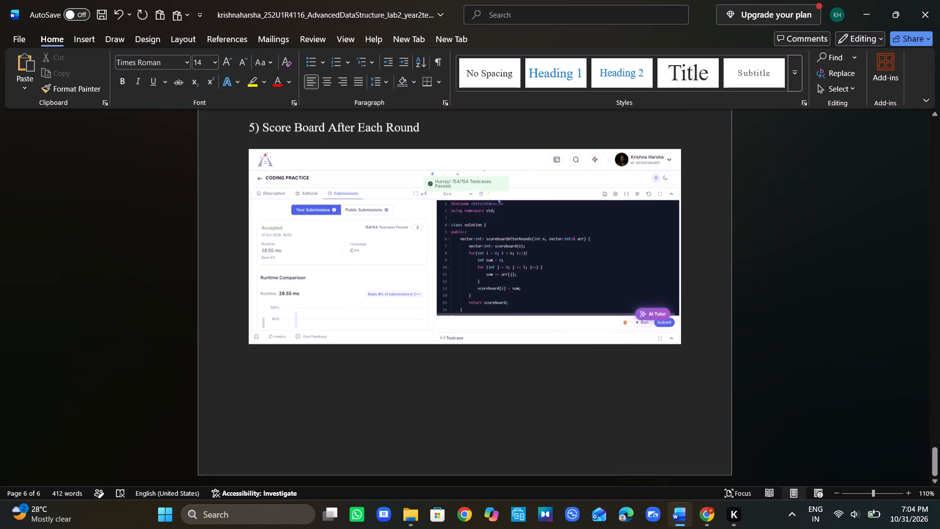
click(717, 333)
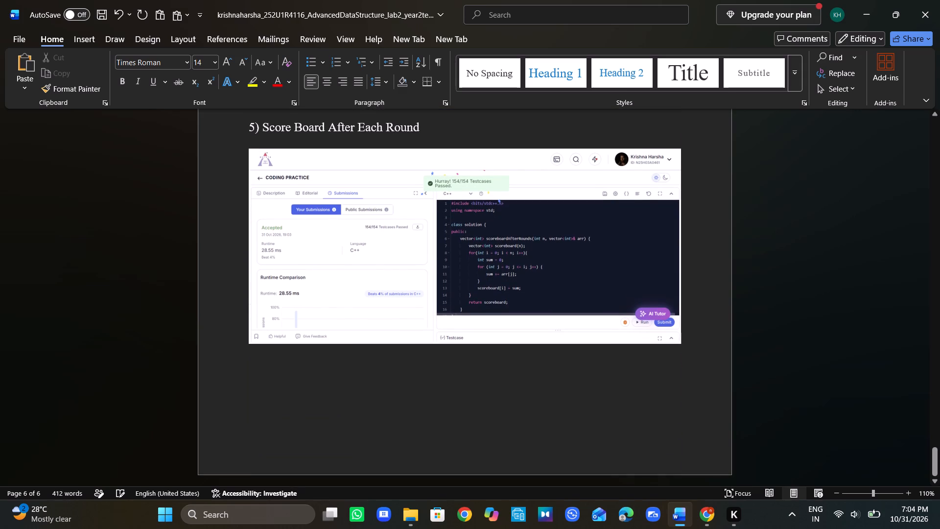
key(Return)
key(Return)
key(Return)
key(Return)
key(Return)
key(Return)
key(Return)
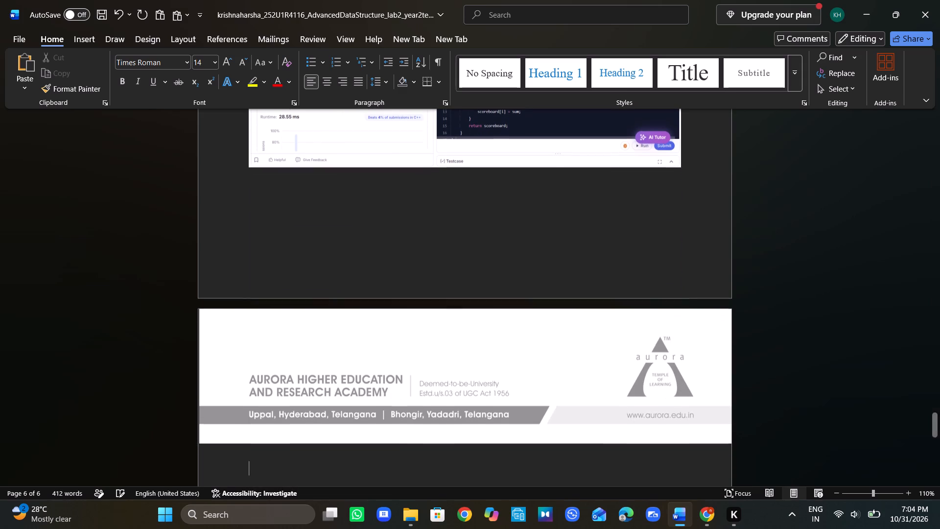
key(BackSpace)
key(6)
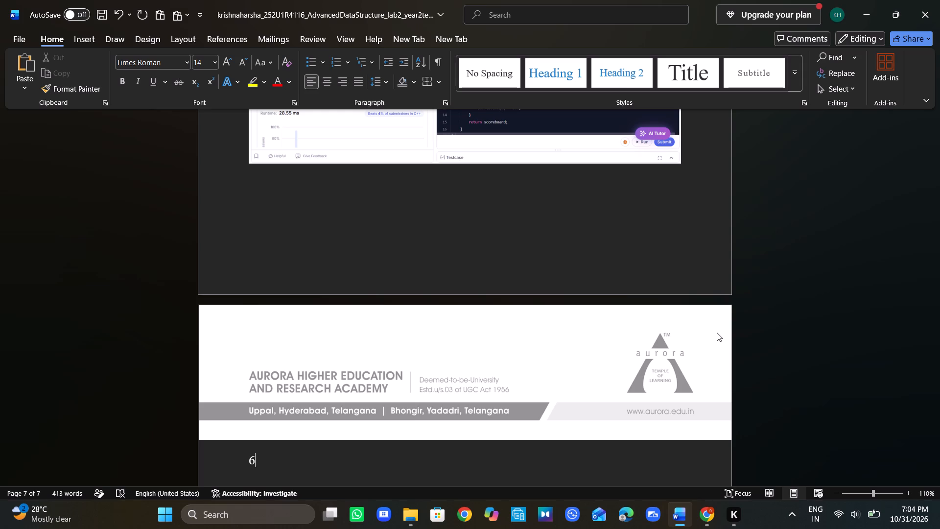
key(shift+parenright)
key(space)
key(shift+Return)
key(shift+Return)
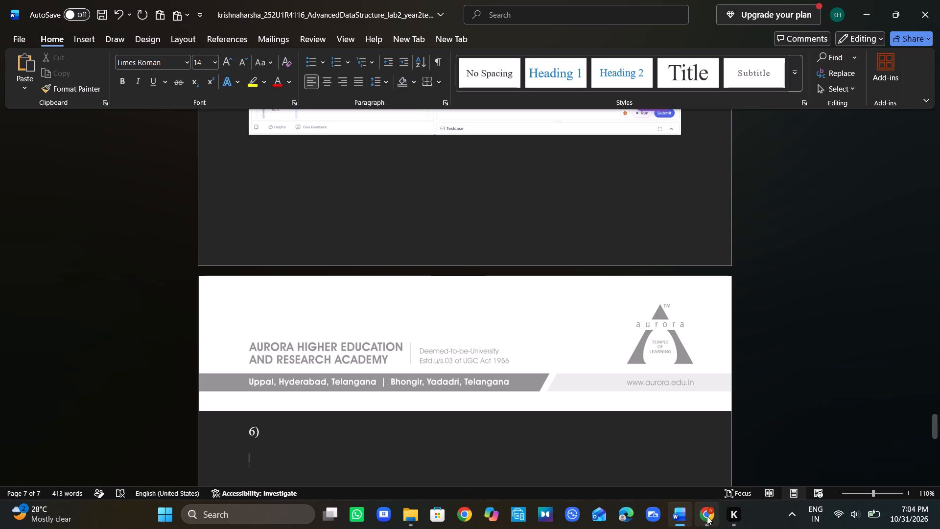
Make the item 5 title "Score Board After Each Round" bold.
click(705, 520)
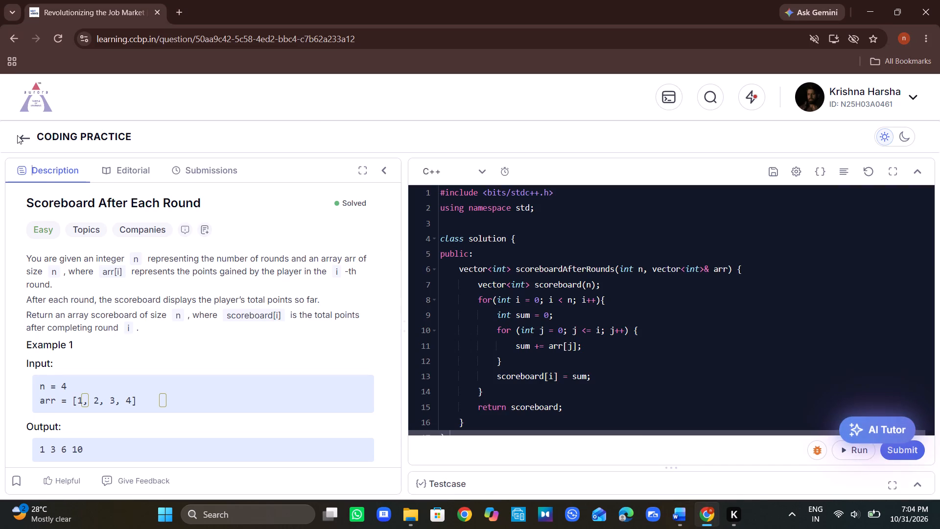
click(683, 516)
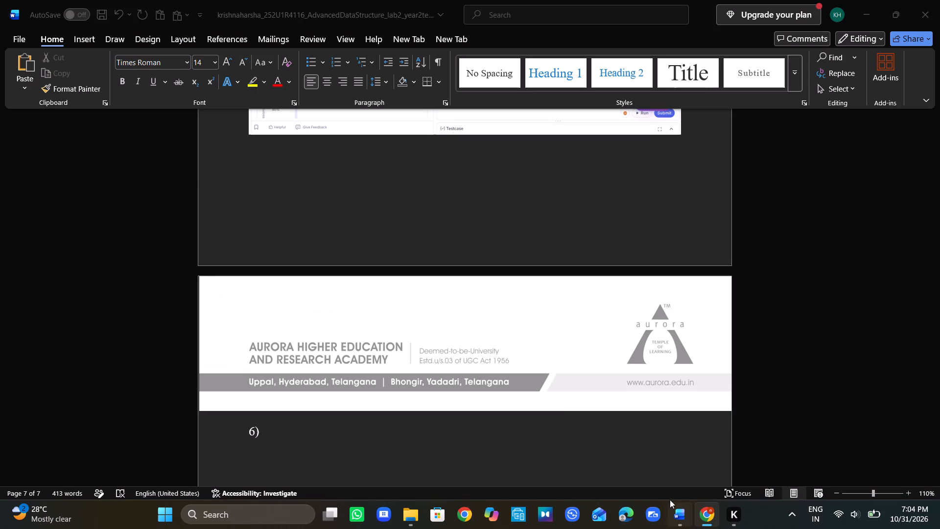
scroll(540, 375, up, 4)
scroll(540, 375, down, 1)
scroll(540, 375, up, 6)
scroll(542, 379, down, 8)
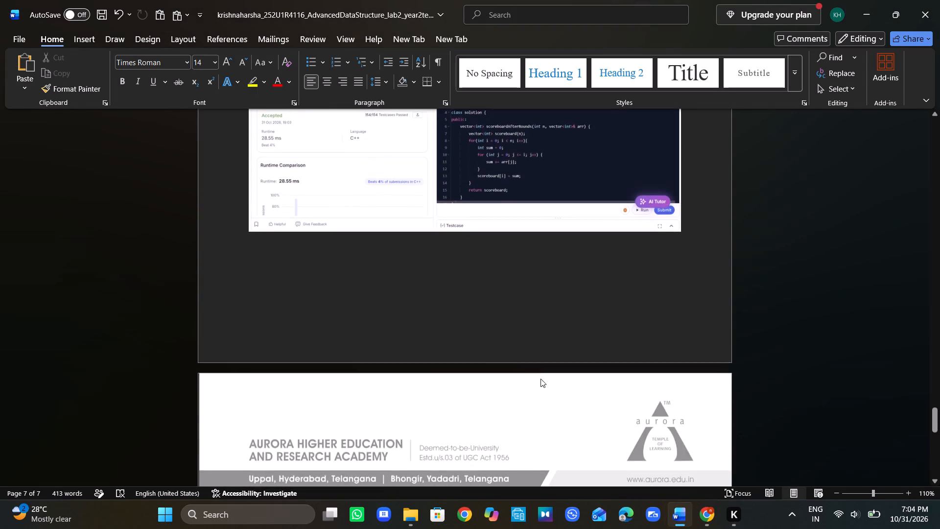
scroll(540, 379, down, 3)
scroll(477, 389, up, 10)
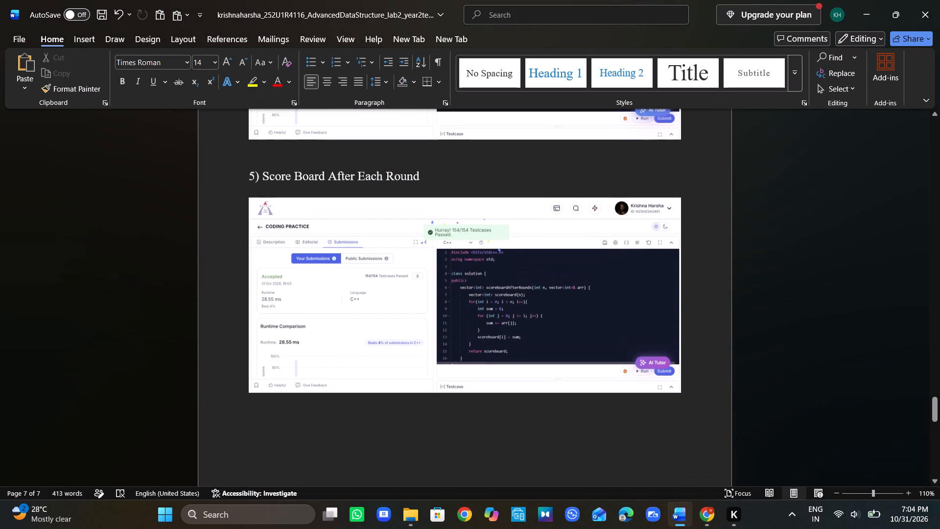
drag(263, 177, 452, 181)
click(460, 162)
scroll(468, 191, up, 10)
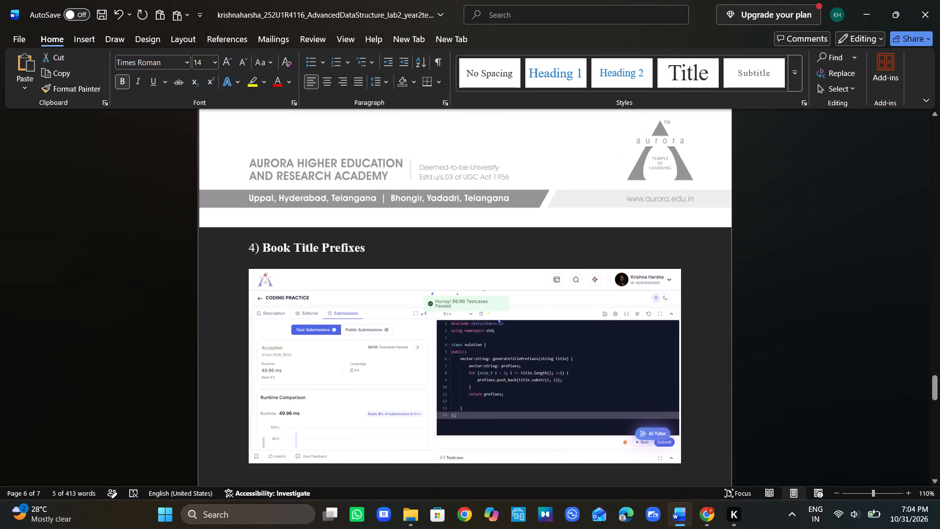
Add two new paragraphs directly after the number "6)".
scroll(303, 272, down, 4)
scroll(303, 272, up, 1)
scroll(303, 272, down, 14)
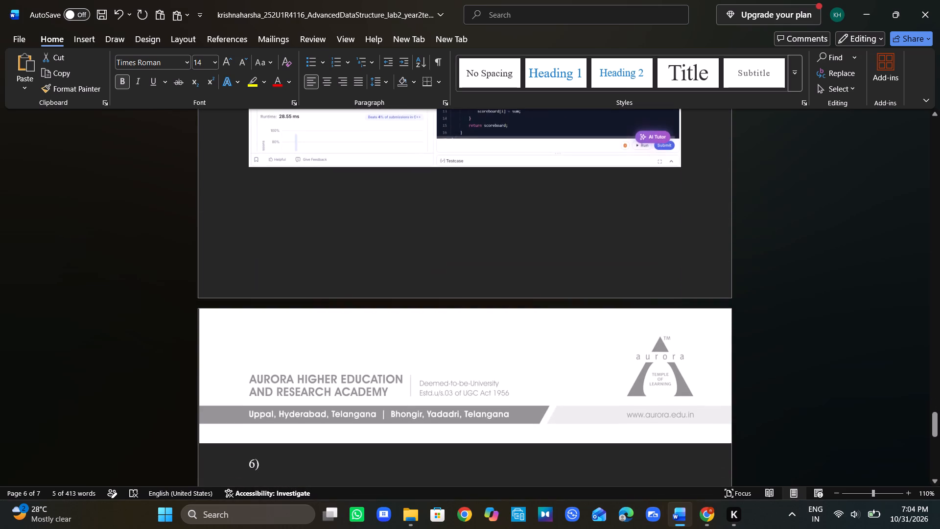
scroll(319, 282, down, 1)
click(311, 420)
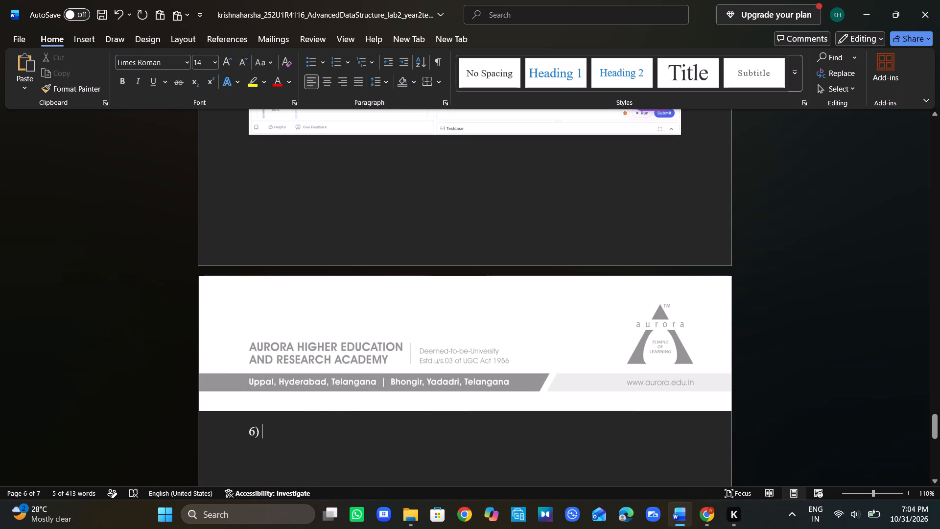
key(Return)
key(Return)
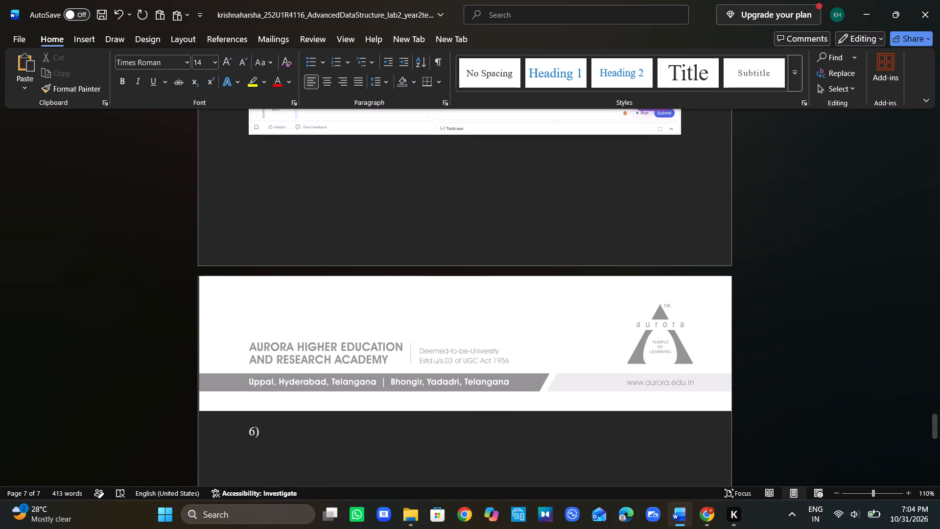
Switch to Chrome, open the Maximum Sum After One Skip question from the Coding Practice list and submit its C++ solution.
click(711, 515)
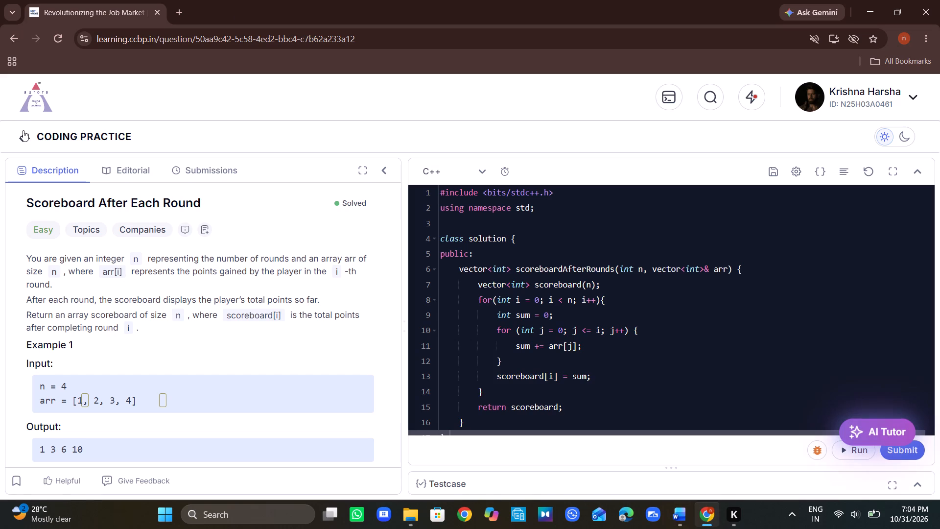
click(23, 131)
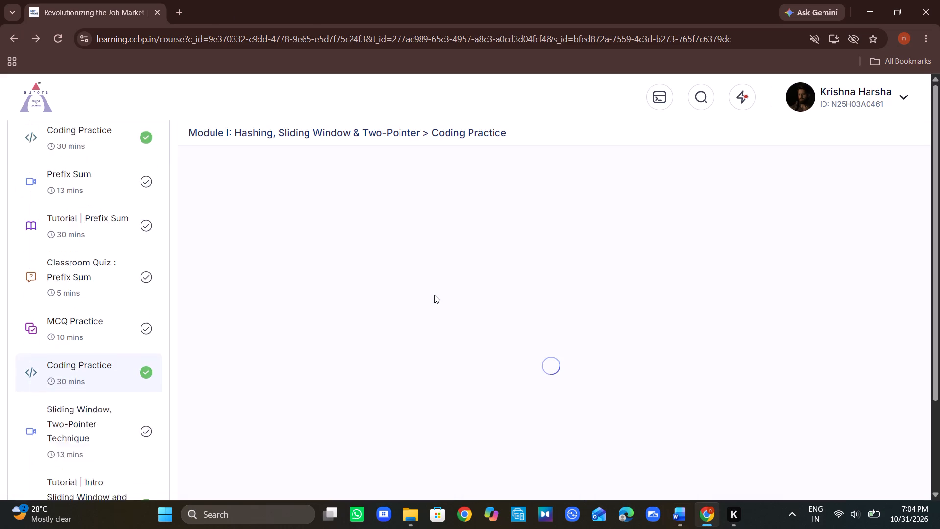
scroll(408, 370, down, 2)
scroll(399, 365, up, 1)
scroll(393, 361, down, 1)
click(388, 356)
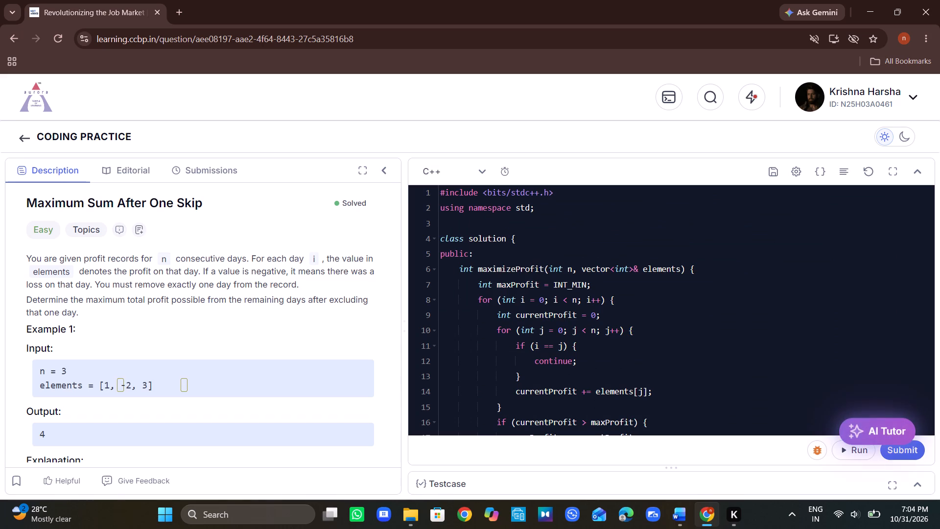
click(898, 455)
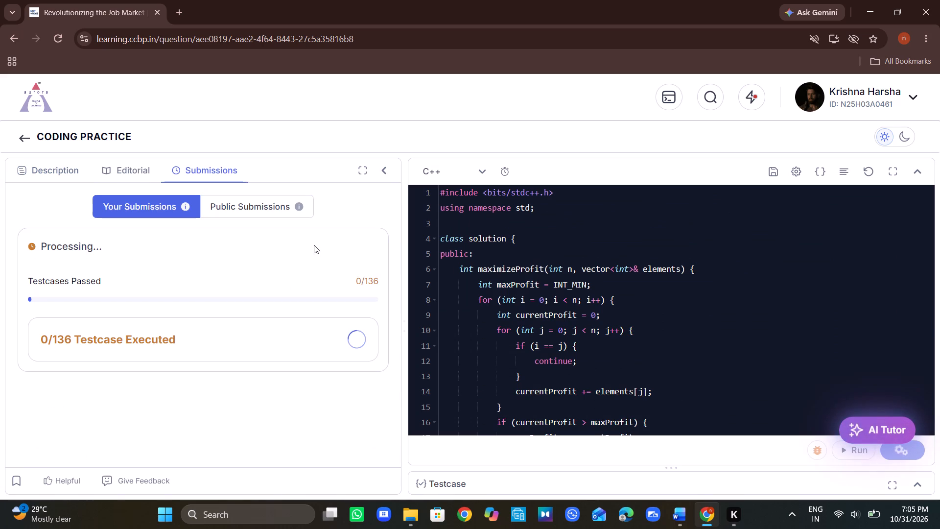
Capture a screenshot of the page area showing the Maximum Sum After One Skip submission result beside its C++ code.
key(Print)
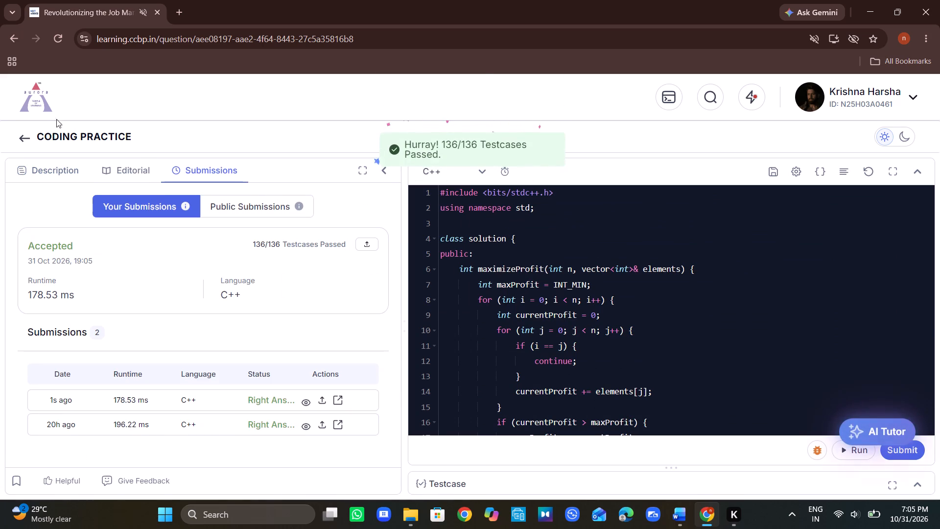
drag(0, 73, 939, 499)
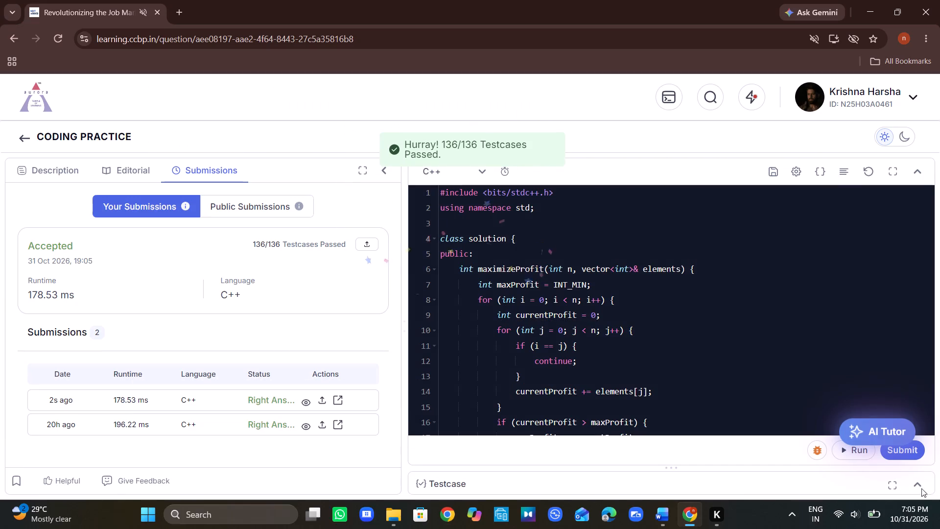
Switch to Word and insert the captured submission result screenshot below item "6)".
click(681, 525)
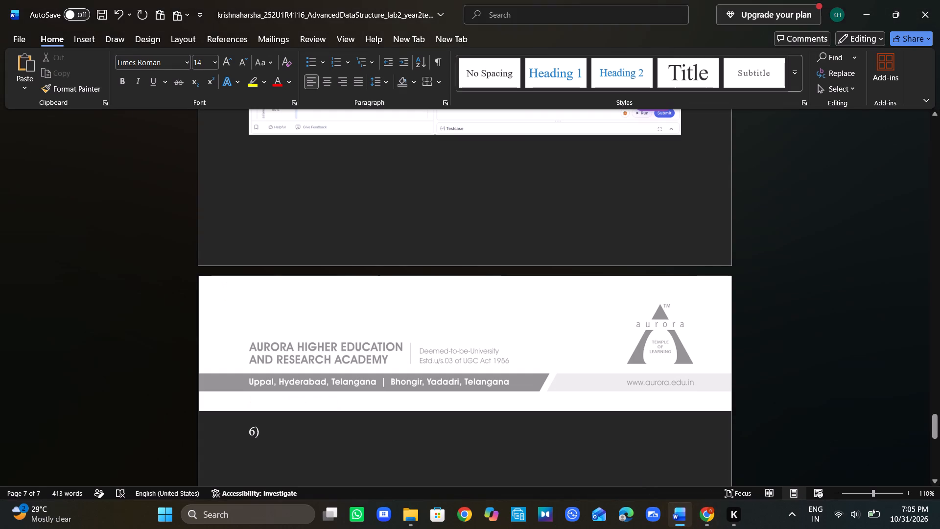
key(ctrl+v)
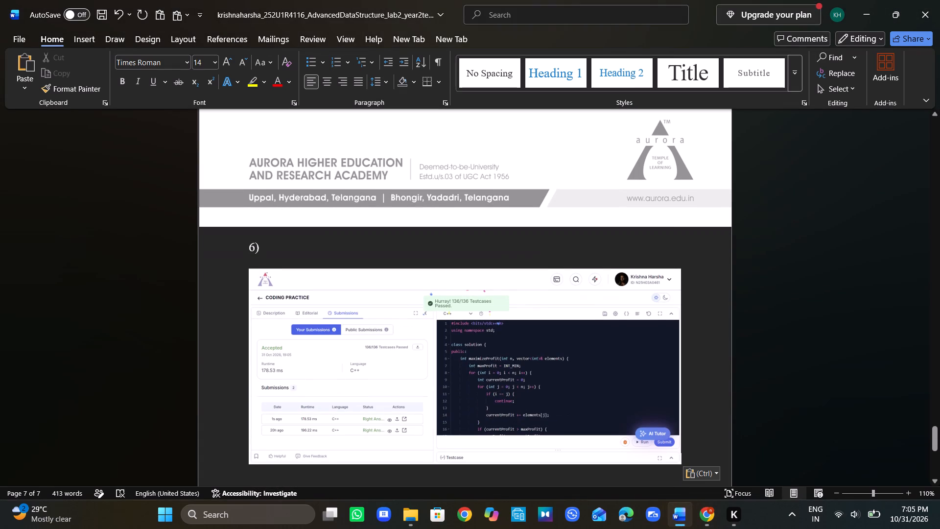
Switch to Chrome and open the description of the Maximum Sum After One Skip question.
click(715, 518)
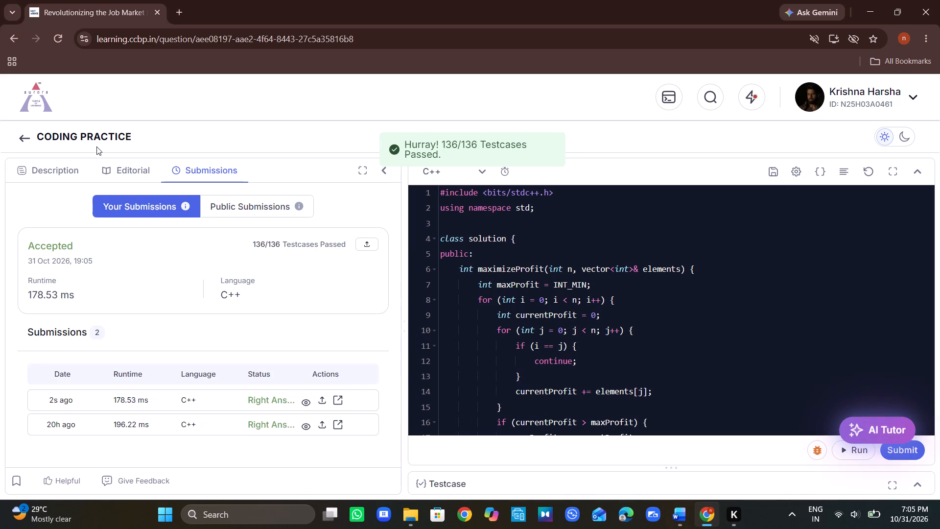
click(71, 163)
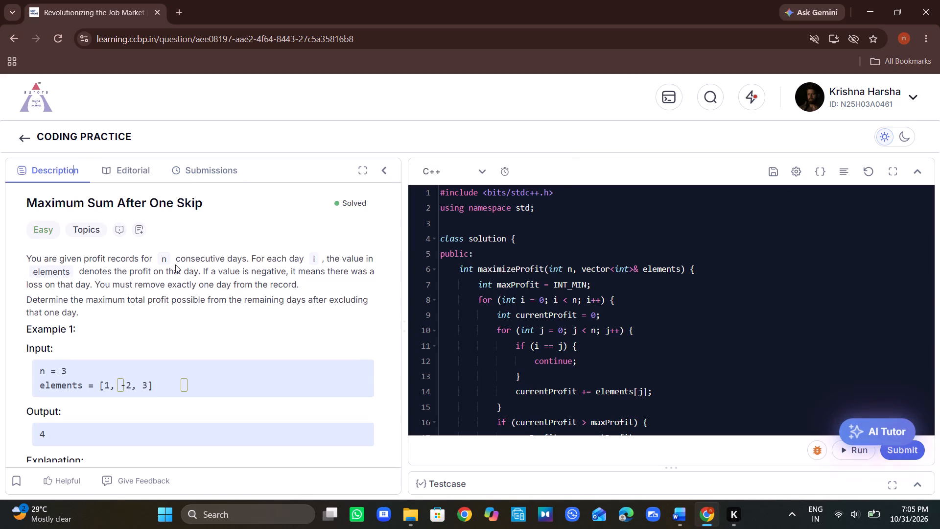
Switch to Word and title item "6)" as "Maximum Sum After One Skip".
click(675, 509)
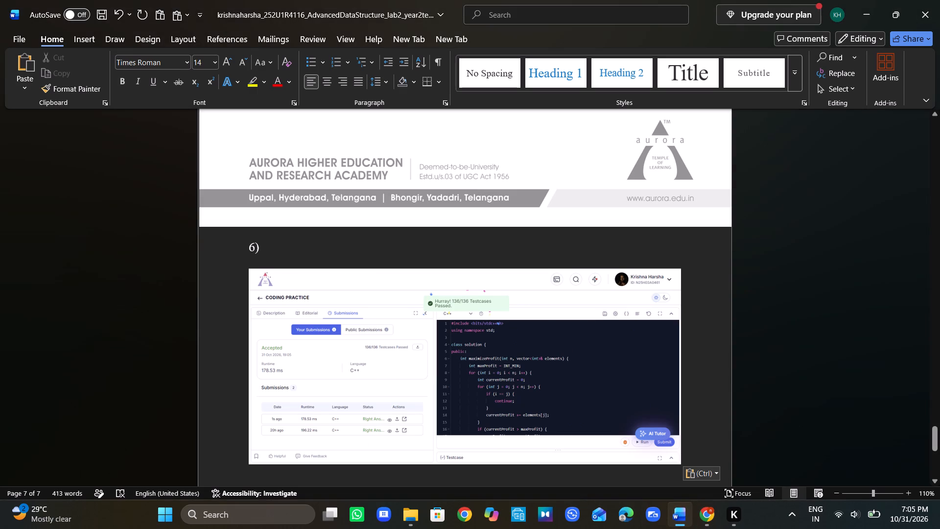
click(326, 253)
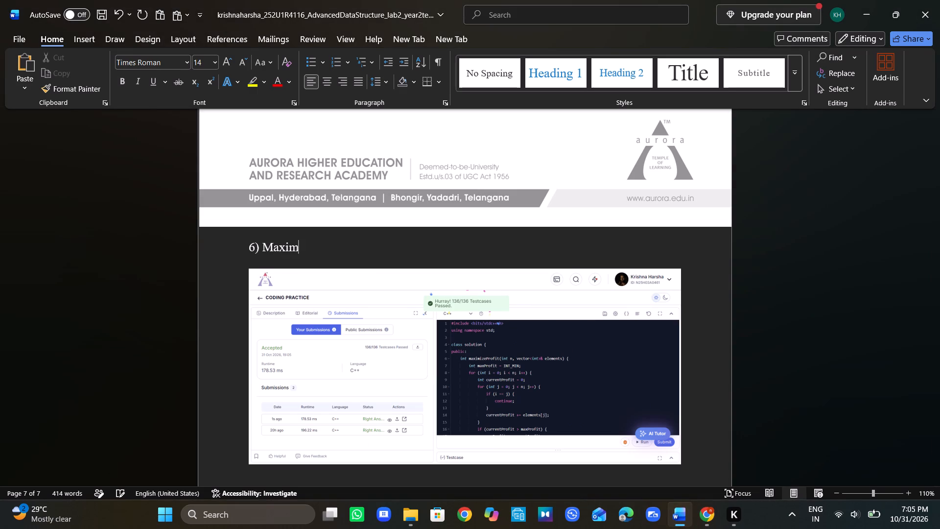
key(s)
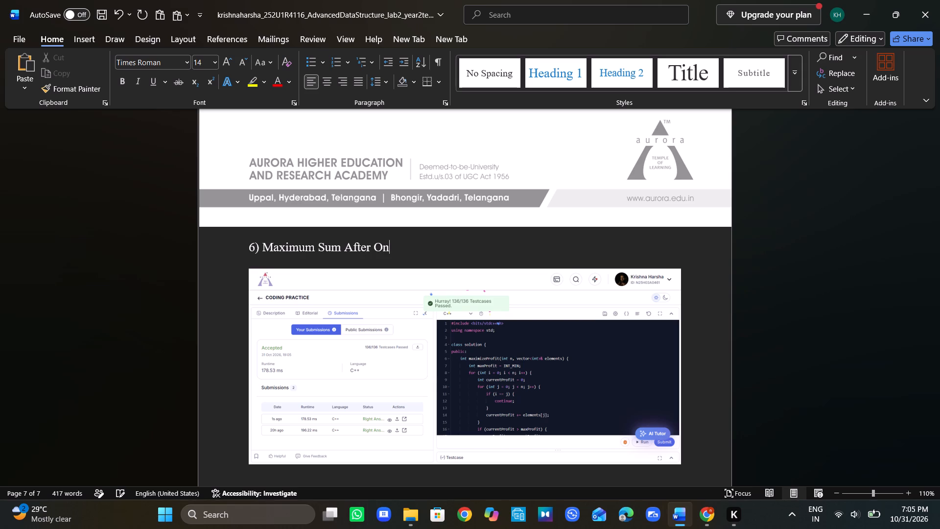
key(s)
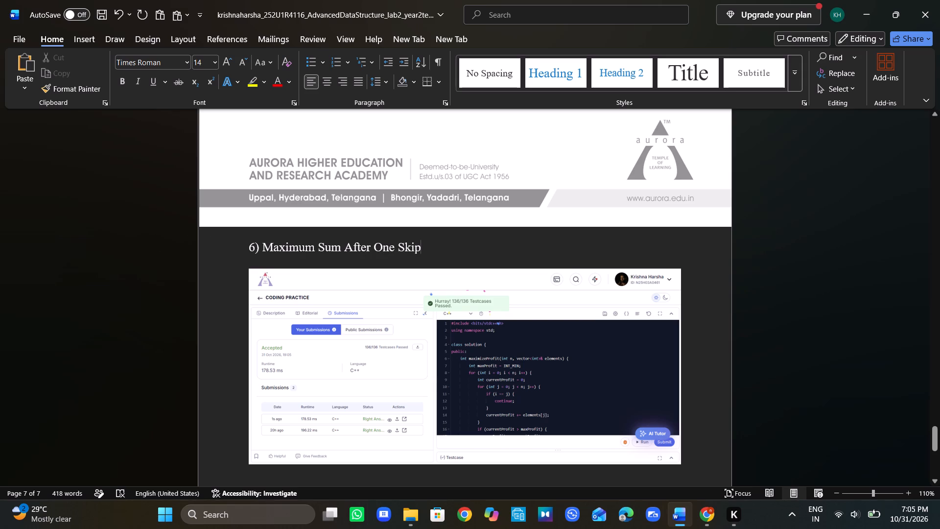
Make the item 6 title "Maximum Sum After One Skip" bold.
drag(265, 249, 428, 248)
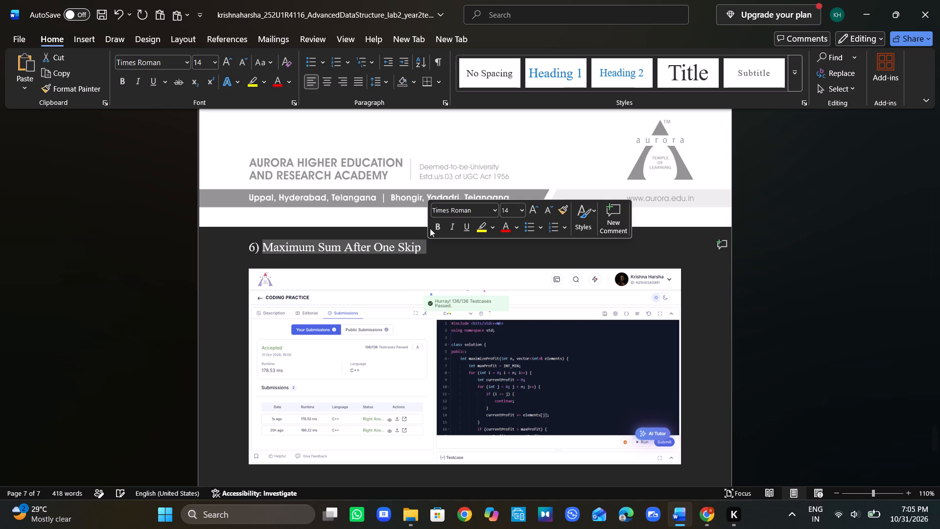
click(430, 228)
click(439, 226)
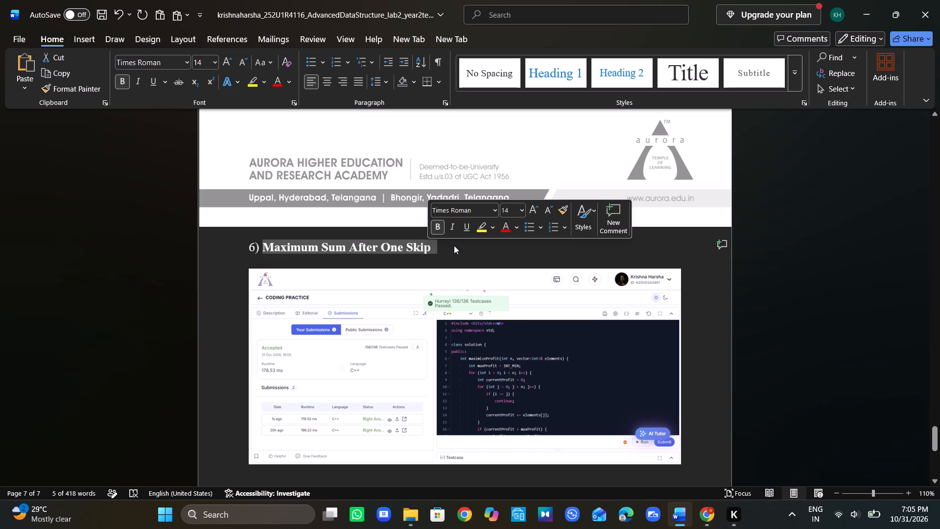
click(454, 245)
Switch to Chrome, return to the Coding Practice question list and open the Largest Subarray With Zero Sum question.
click(697, 517)
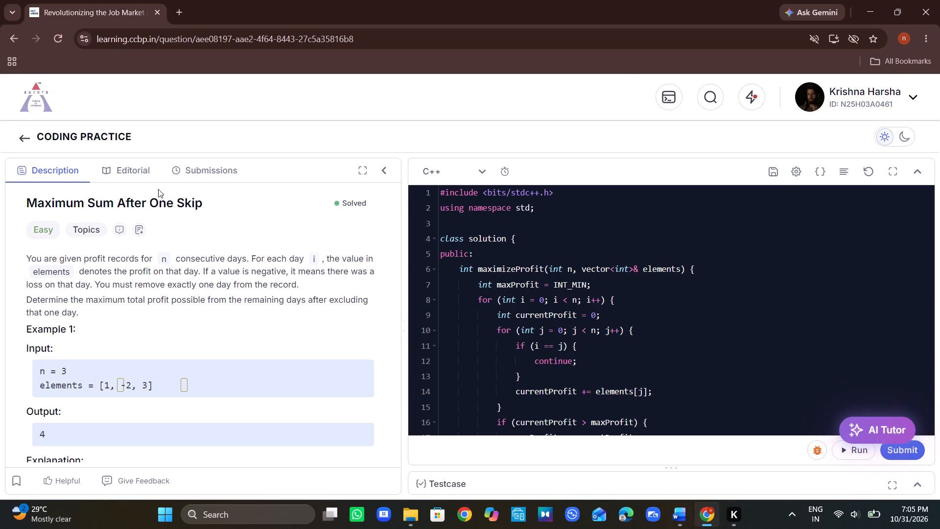
click(25, 142)
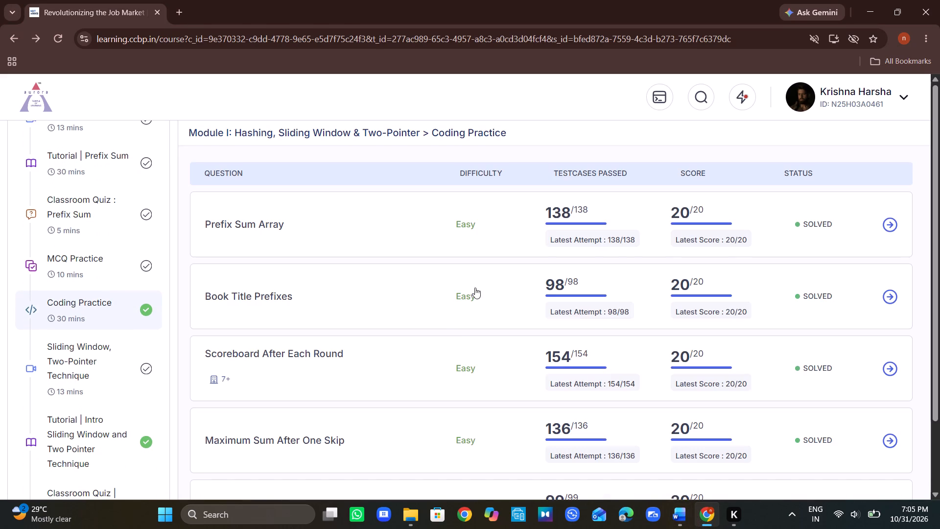
scroll(456, 326, down, 7)
click(419, 420)
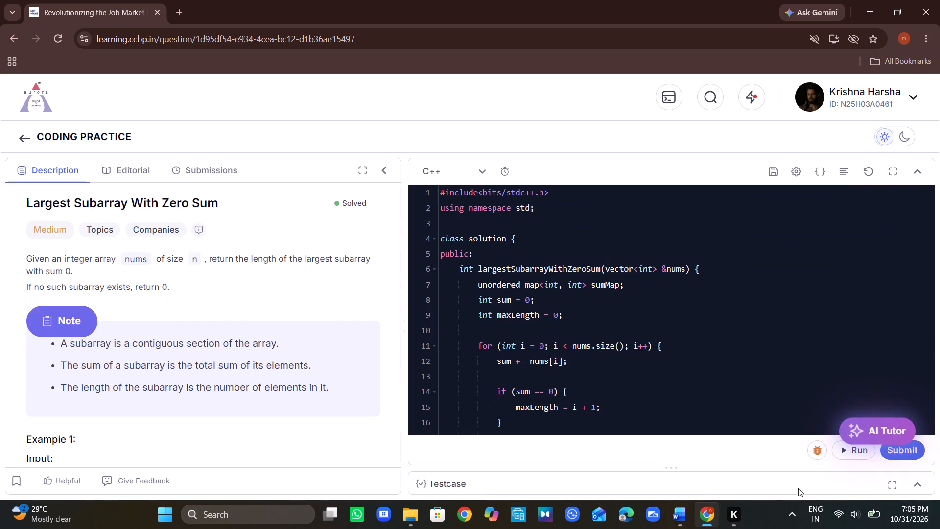
Submit the C++ solution for Largest Subarray With Zero Sum and capture the page area showing the submission result.
click(904, 456)
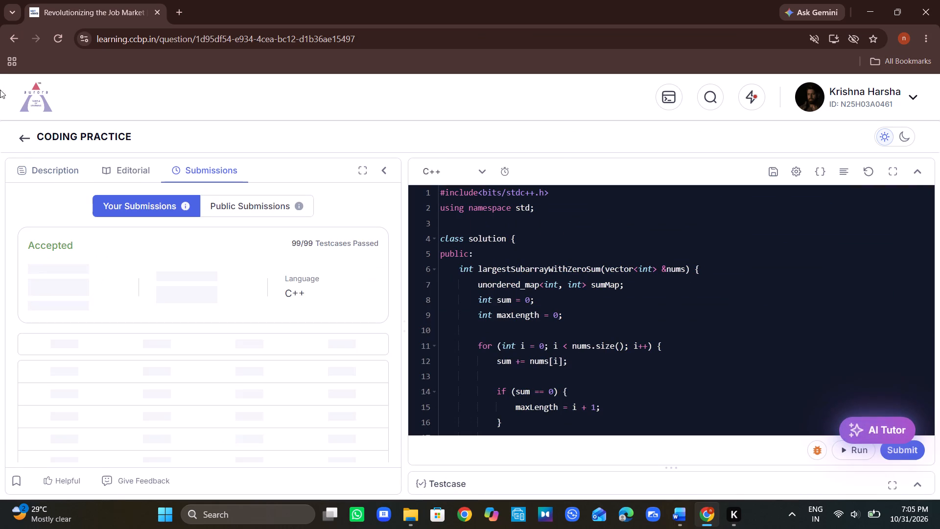
key(Print)
drag(0, 73, 939, 500)
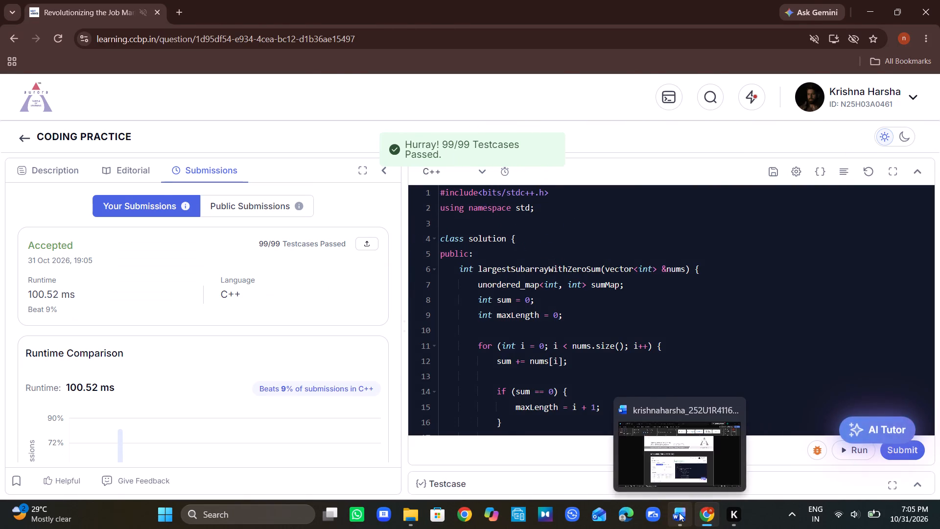
Switch to Word and add the item number "7)" a few lines below the item 6 screenshot.
click(679, 513)
scroll(492, 435, down, 8)
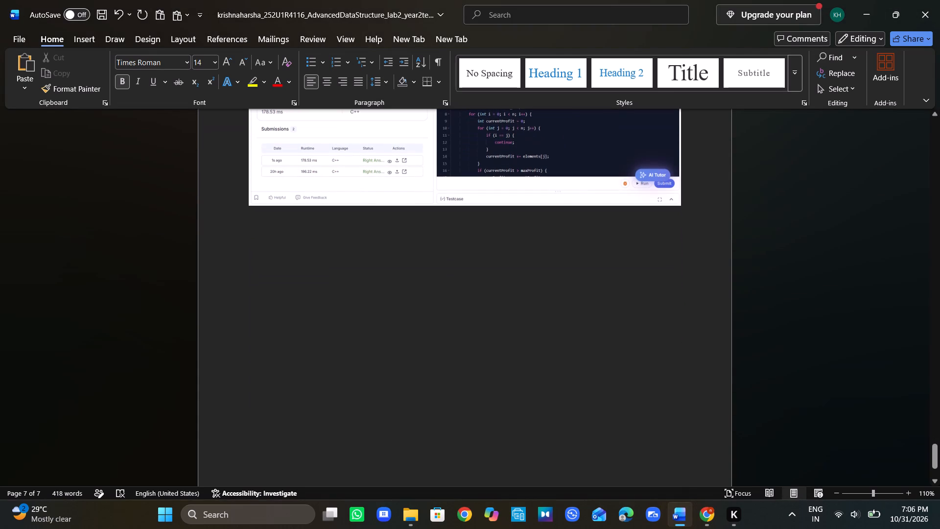
click(705, 199)
key(Return)
key(Return)
key(Return)
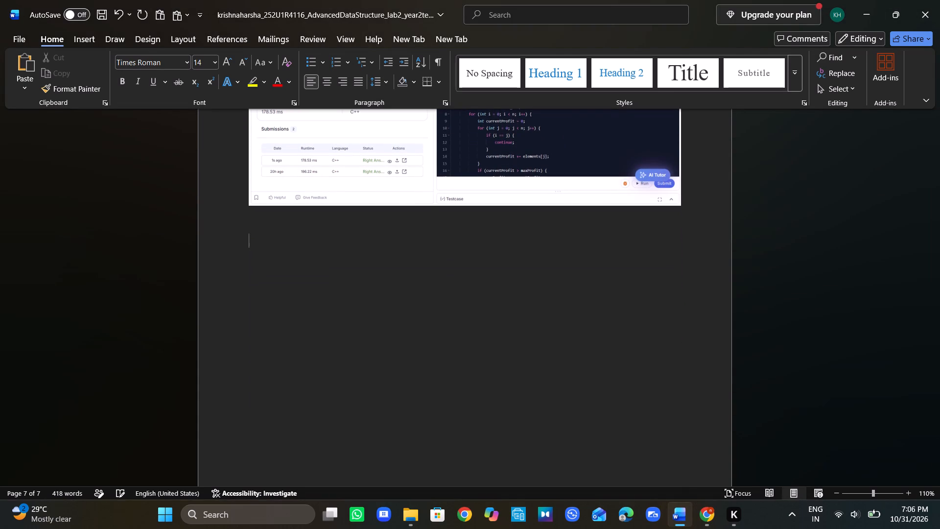
key(7)
text())
key(space)
Insert the captured submission result screenshot below item "7)", leaving a blank line in between.
key(Return)
key(Return)
key(ctrl+v)
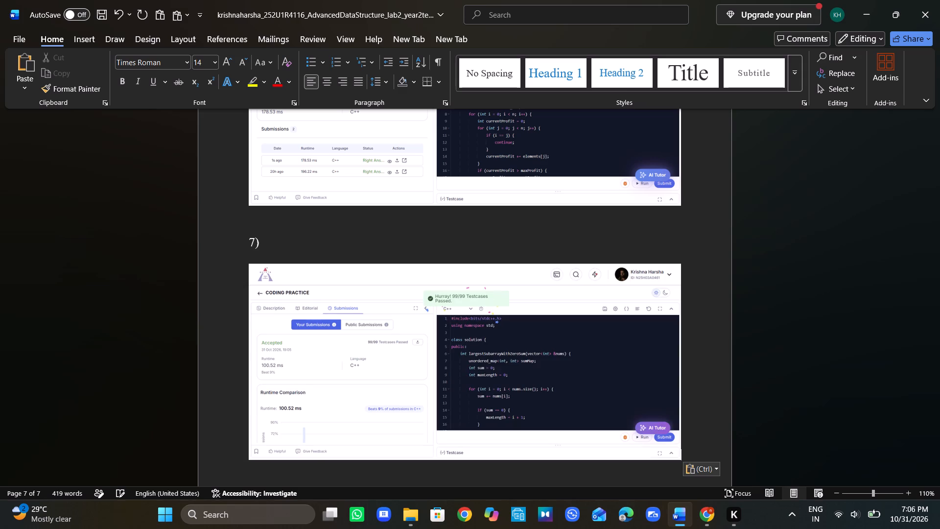
Switch to Chrome and open the description of the Largest Subarray With Zero Sum question.
click(712, 528)
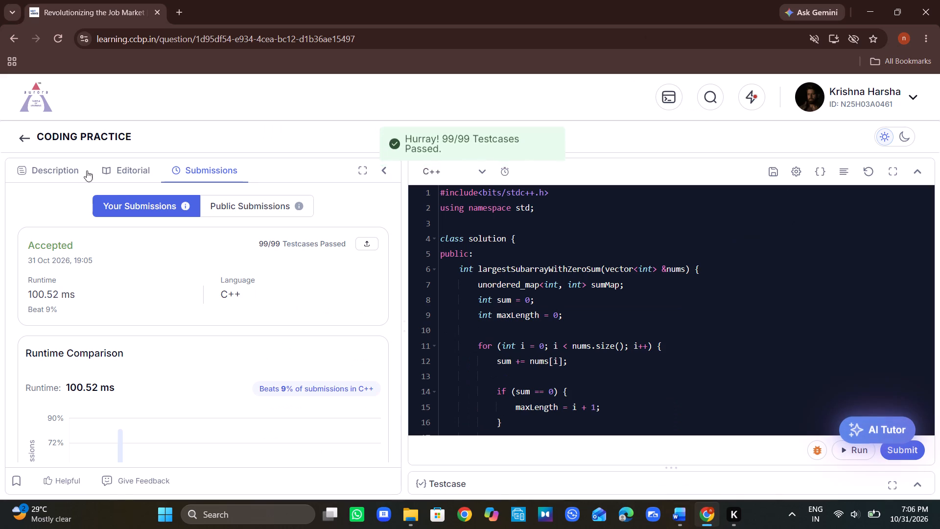
click(47, 166)
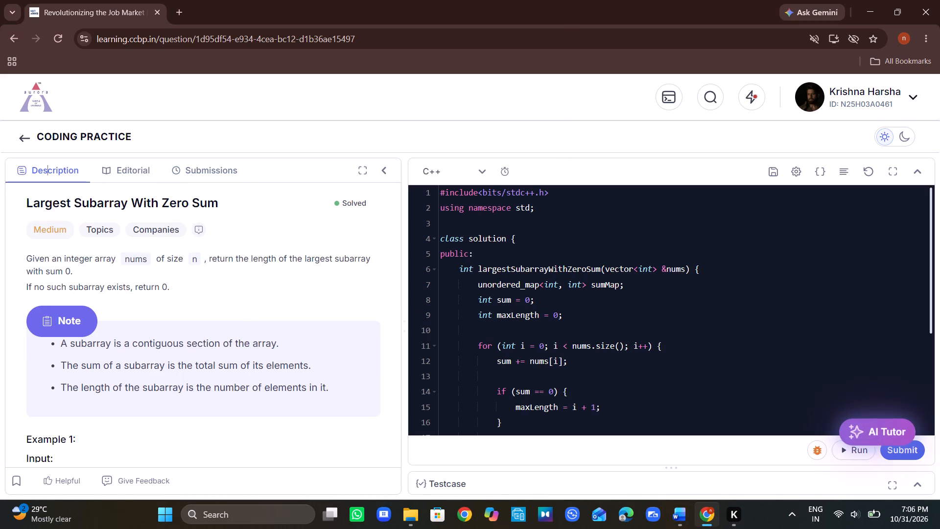
Switch to Word and title item "7)" as "Largest Sub Array With Zero Sum".
click(686, 518)
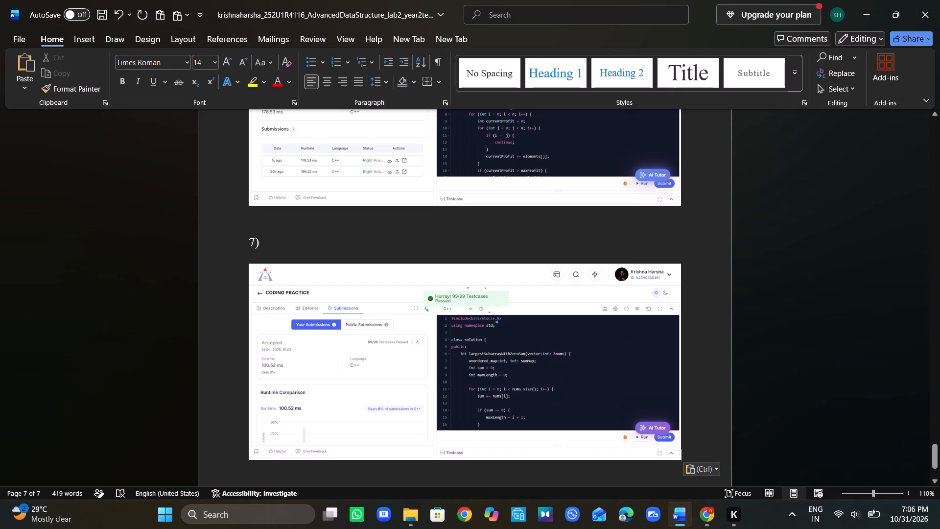
click(318, 245)
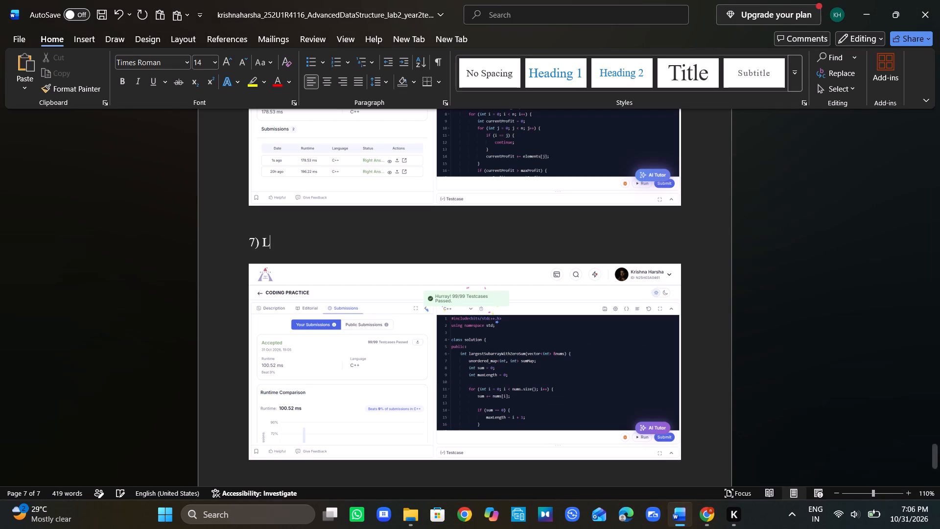
text(argest)
key(space)
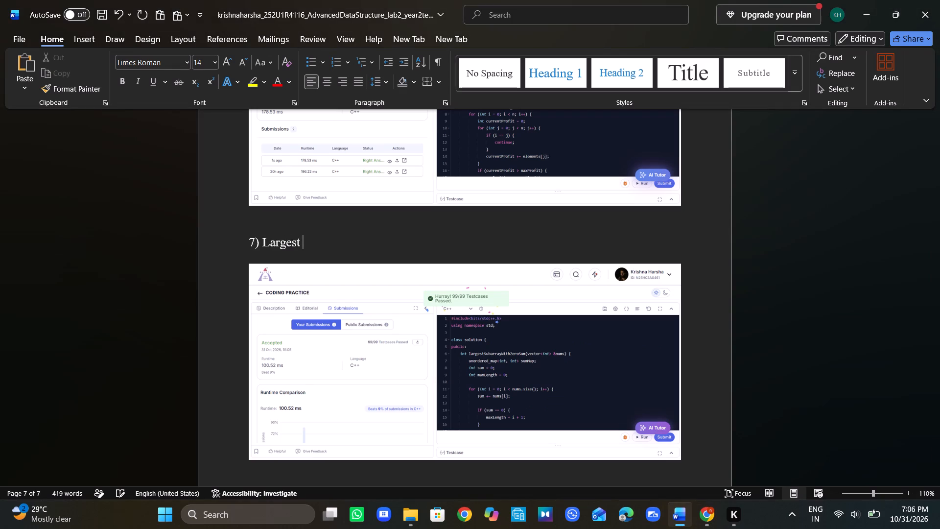
key(s)
key(w)
key(z)
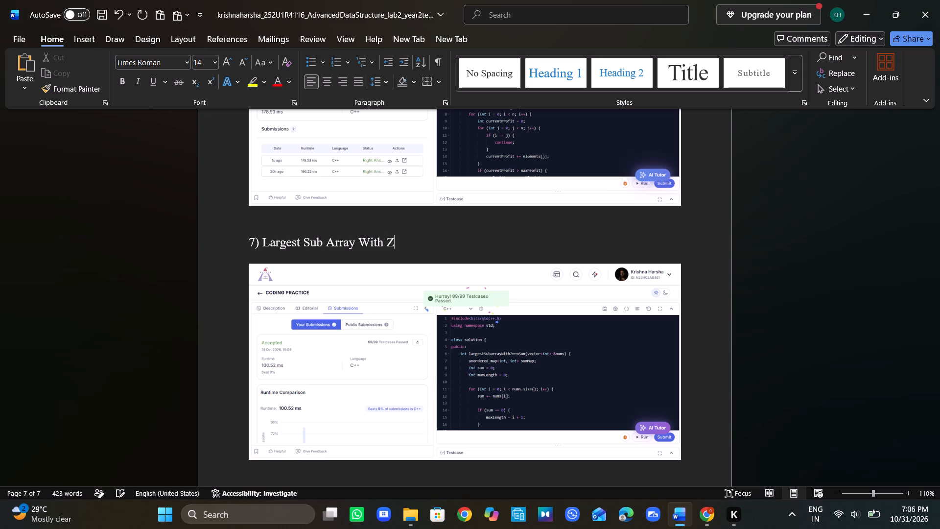
key(s)
Make the item 7 title "Largest Sub Array With Zero Sum" bold.
scroll(258, 259, up, 7)
scroll(283, 311, down, 3)
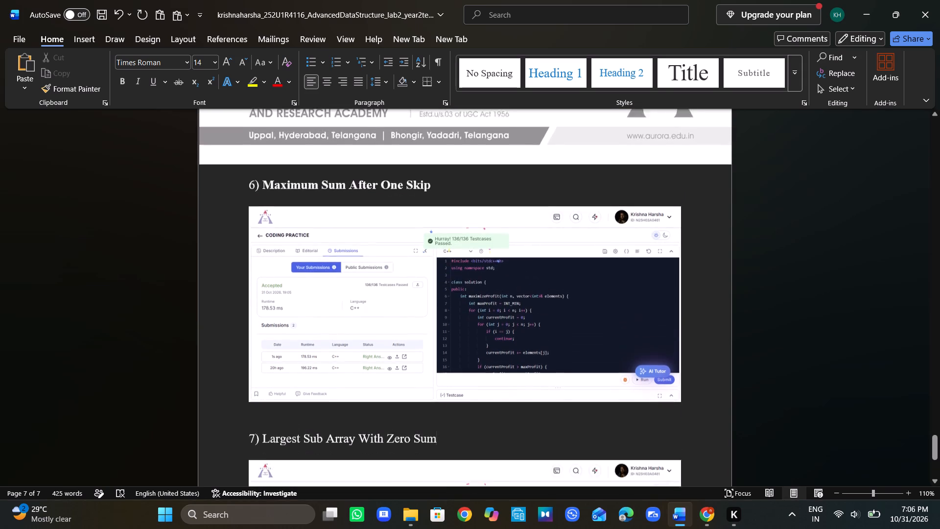
scroll(282, 311, down, 2)
drag(262, 312, 449, 312)
click(454, 292)
Add the item number "8)" on a new page after the item 7 screenshot, with blank lines below it.
scroll(450, 293, down, 5)
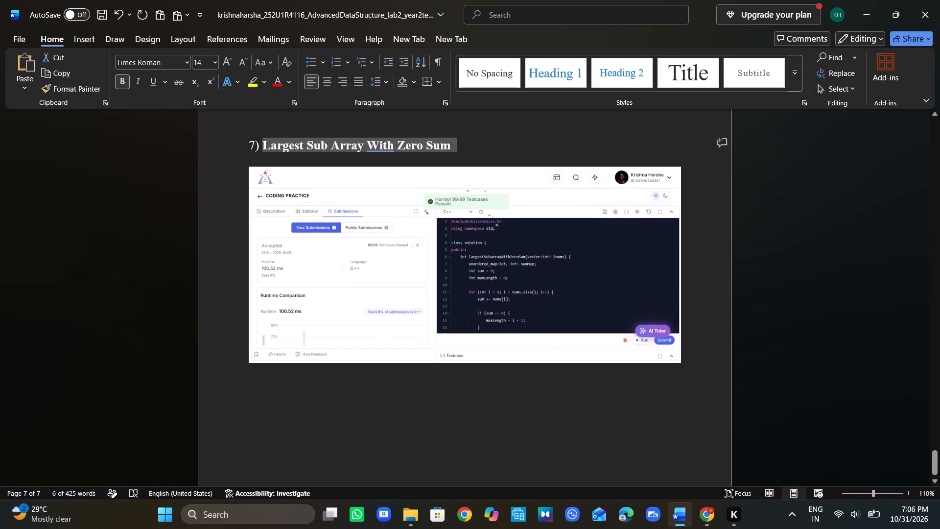
click(687, 370)
key(Return)
key(Return)
key(Return)
key(Return)
key(Return)
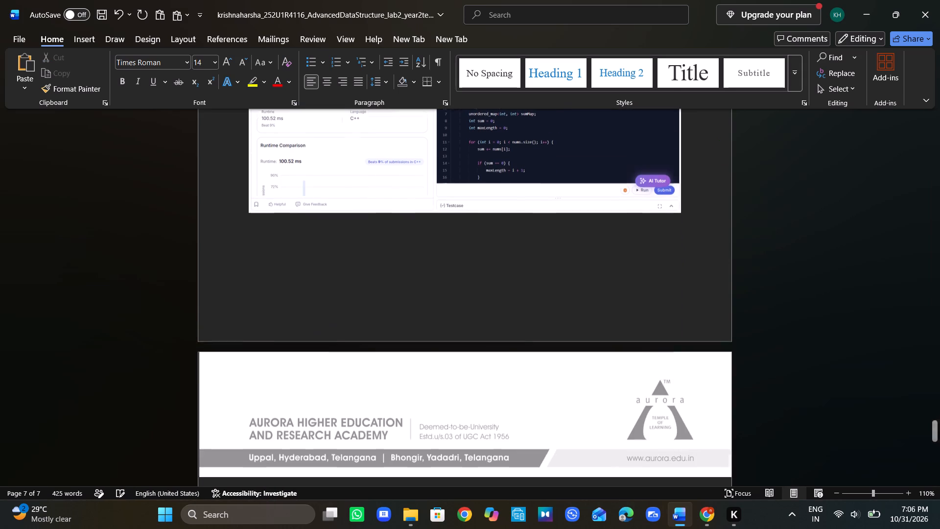
key(8)
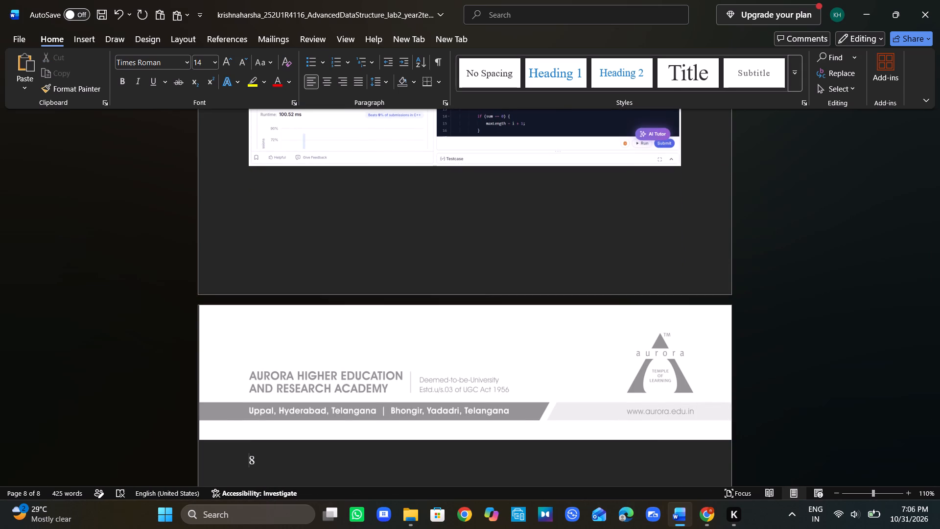
text())
key(space)
key(Return)
key(Return)
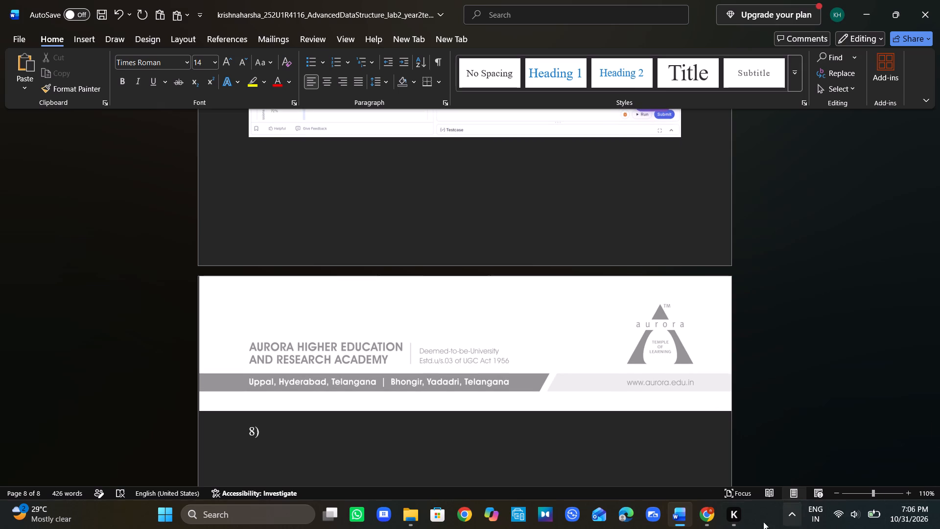
Switch to Chrome and open the Maximum Sum Fixed Window question from the Coding Practice set following the Sliding Window & Two Pointers quiz.
click(715, 517)
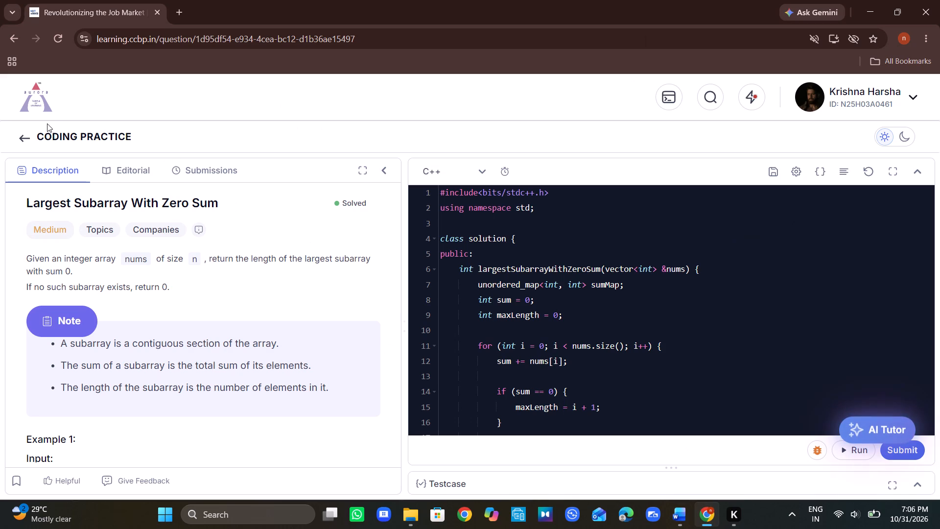
click(28, 133)
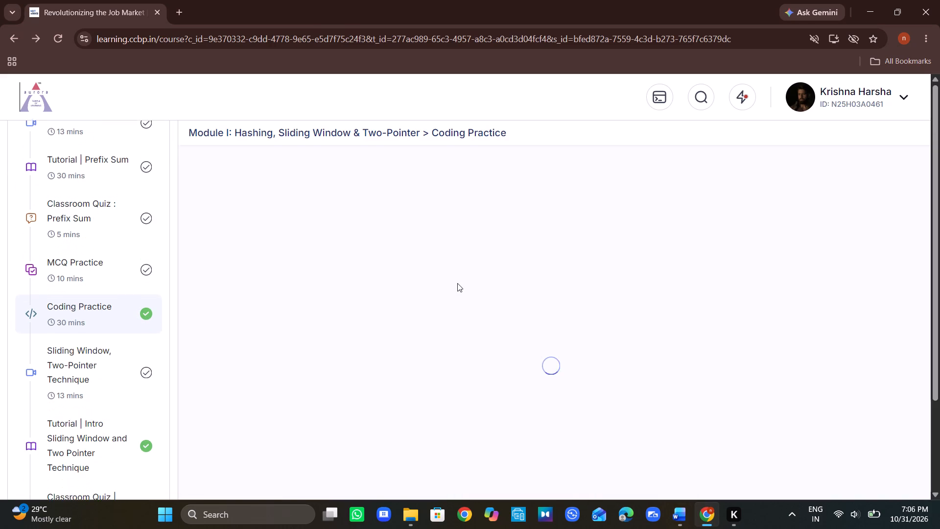
scroll(457, 283, down, 5)
scroll(455, 283, up, 1)
scroll(94, 335, down, 1)
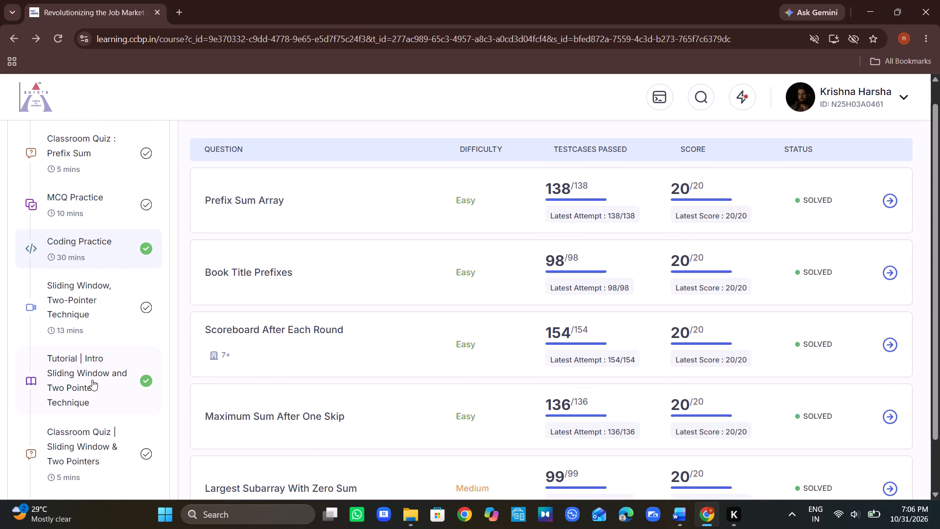
scroll(92, 380, down, 2)
click(108, 418)
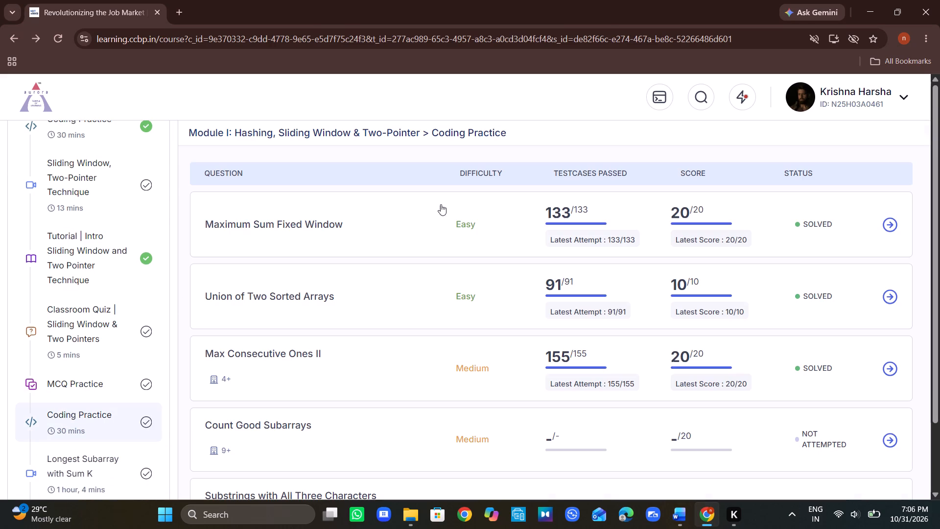
click(407, 226)
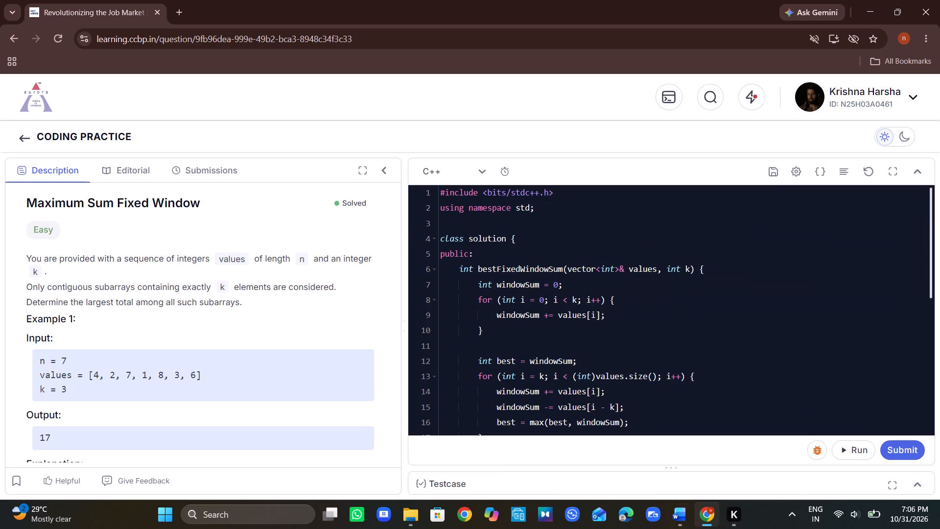
Submit the C++ solution for Maximum Sum Fixed Window and capture the page area showing the submission result.
click(906, 446)
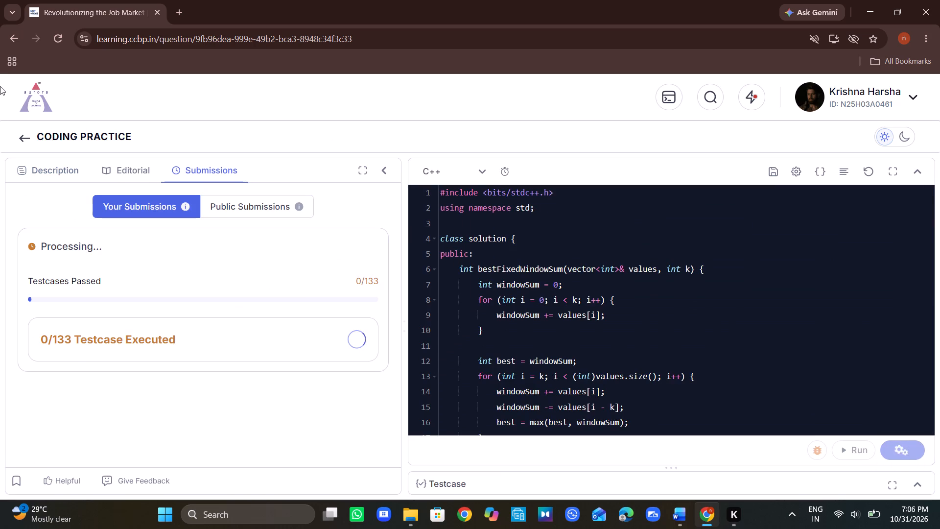
key(Print)
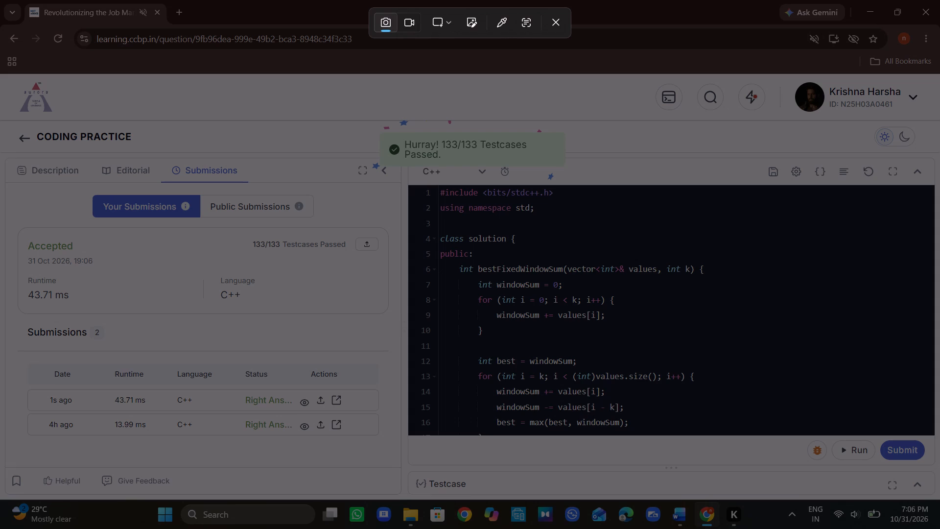
drag(0, 73, 939, 498)
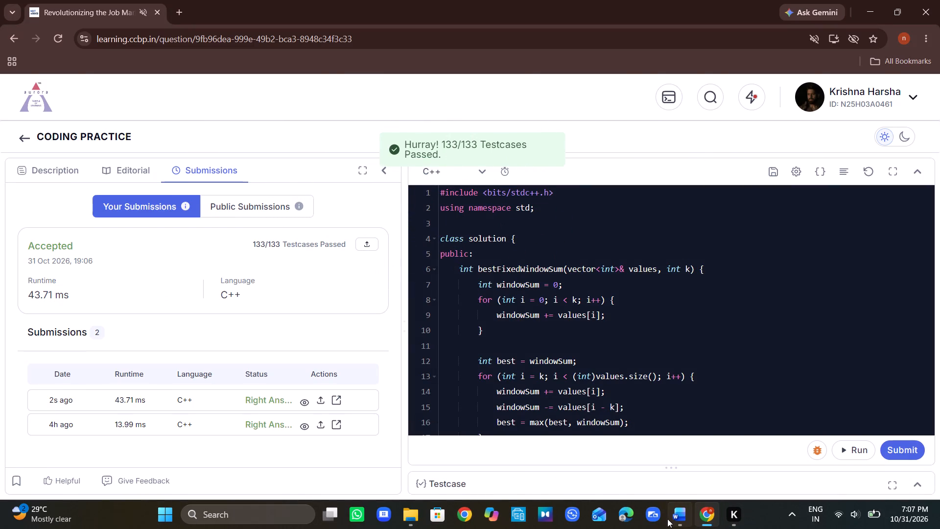
Switch to Word and insert the captured submission result screenshot below item "8)".
click(678, 518)
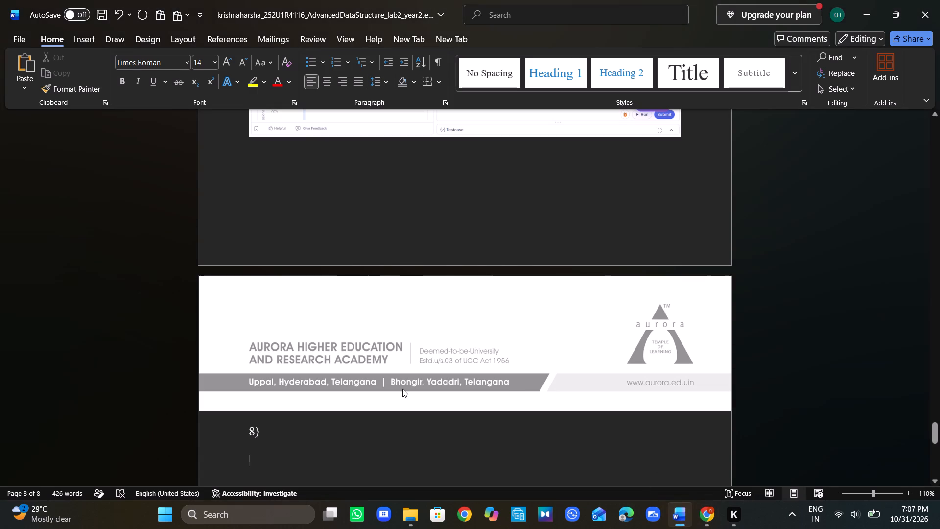
key(ctrl+v)
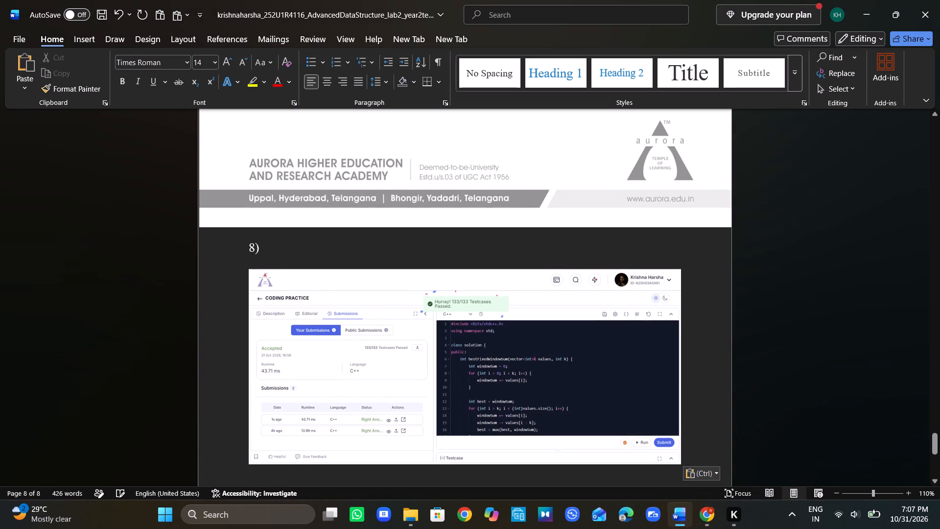
Check the question's title in Chrome and add it in Word as item 8's bold title, "Maximum Sum Fixed Window".
click(703, 522)
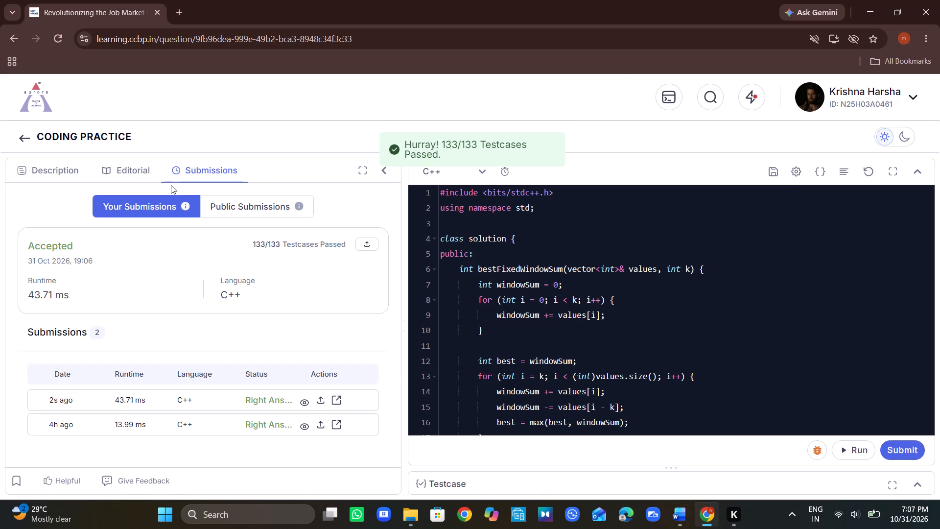
click(29, 167)
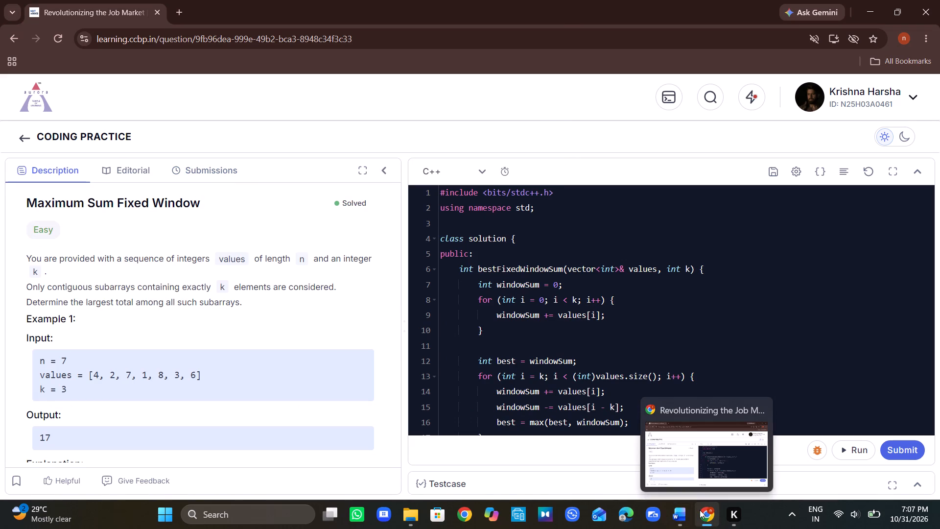
click(683, 509)
click(318, 247)
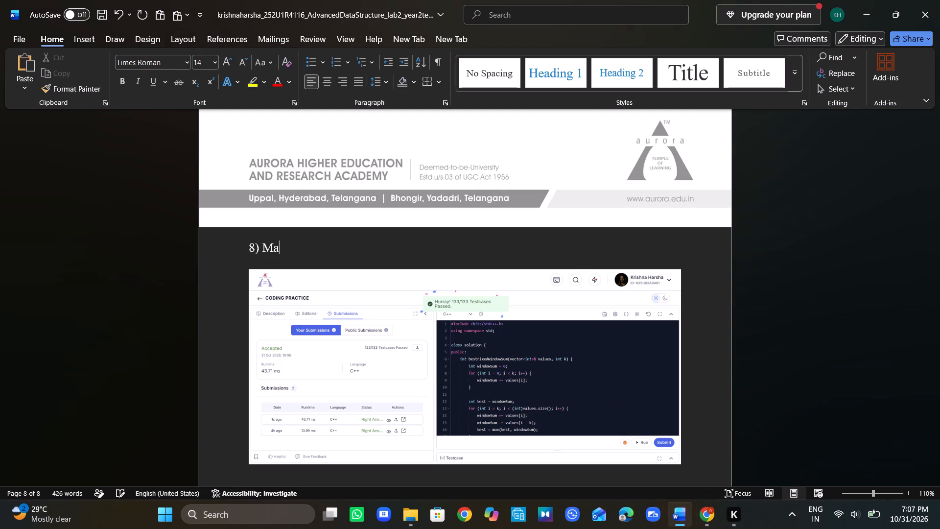
key(BackSpace)
text(imum)
key(space)
key(s)
key(f)
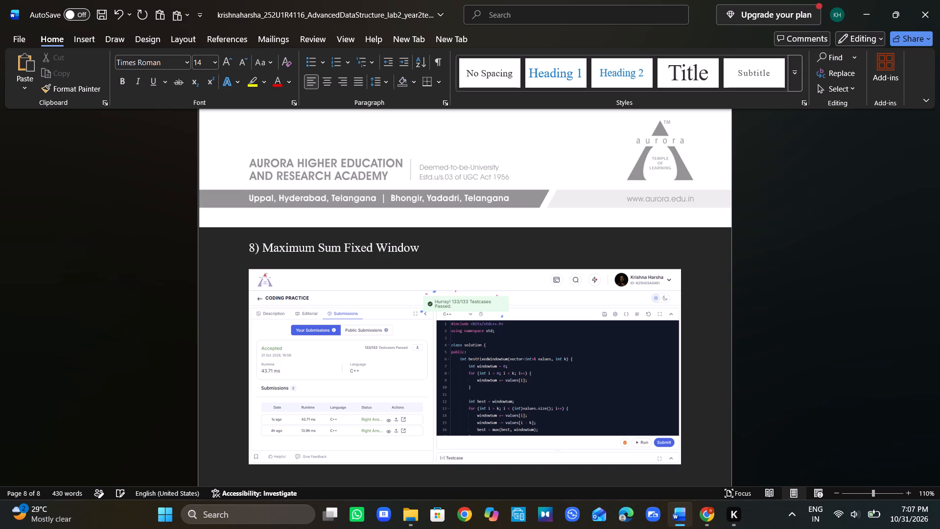
drag(264, 252, 420, 251)
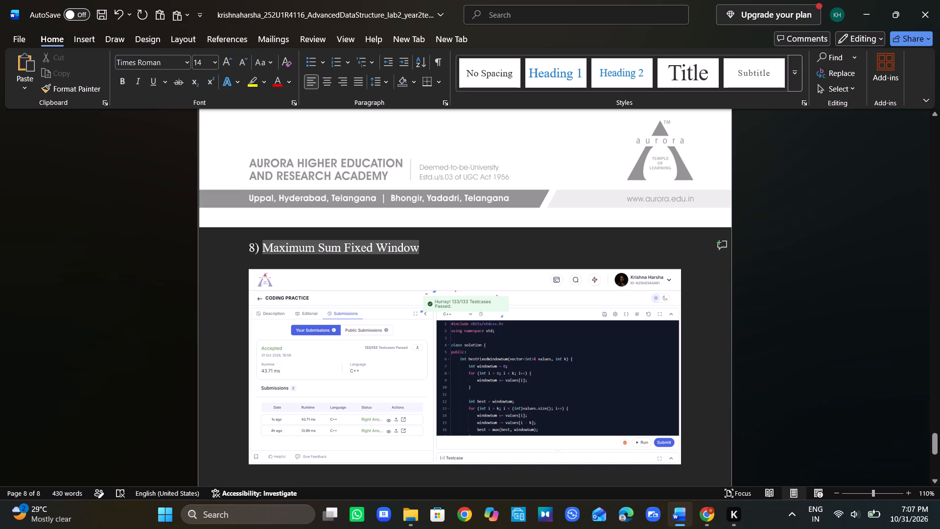
click(432, 234)
Add the item number "9)" on a new line below the item 8 screenshot.
scroll(429, 249, down, 5)
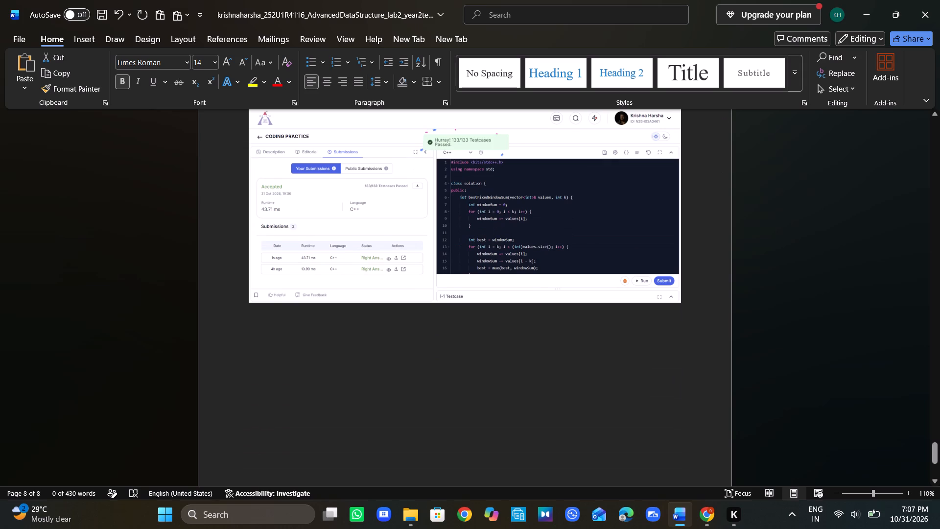
click(689, 299)
key(Return)
key(Return)
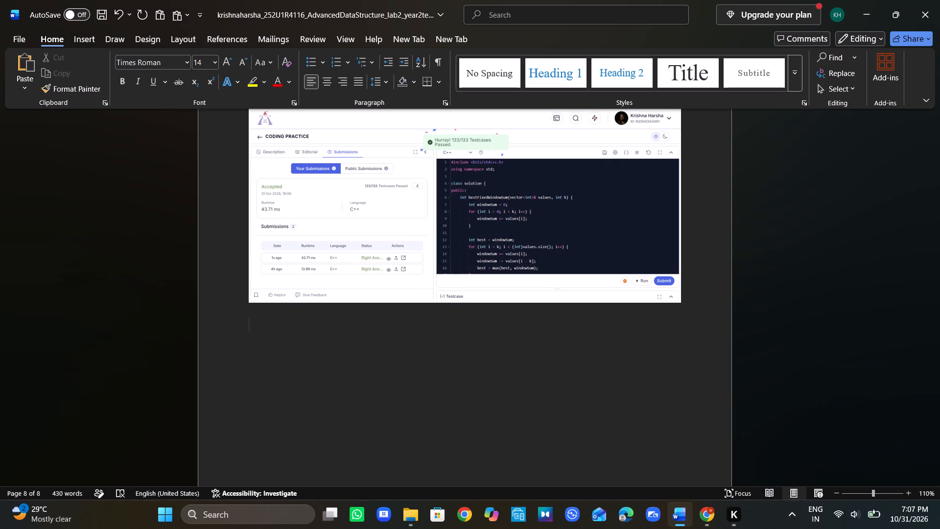
text(9))
key(space)
Switch to Chrome and open the Union of Two Sorted Arrays question from the Coding Practice set.
click(700, 518)
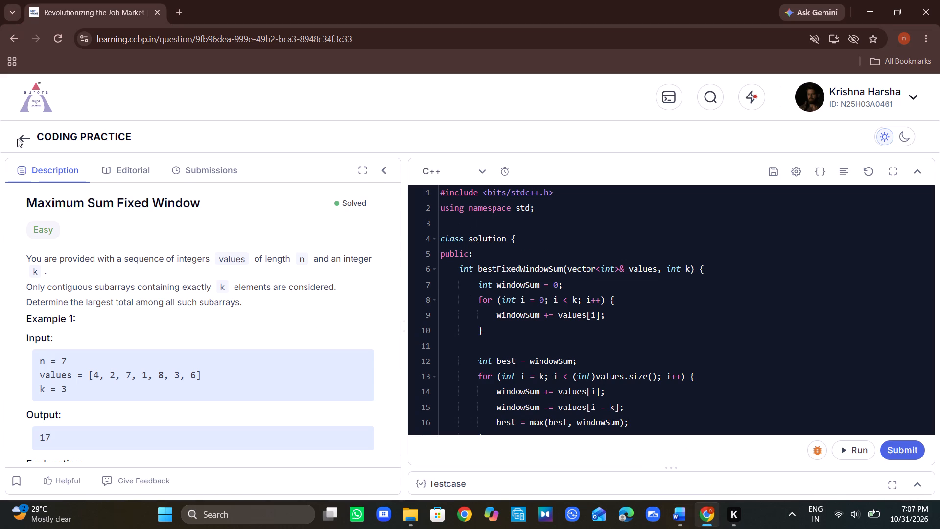
click(17, 138)
click(19, 139)
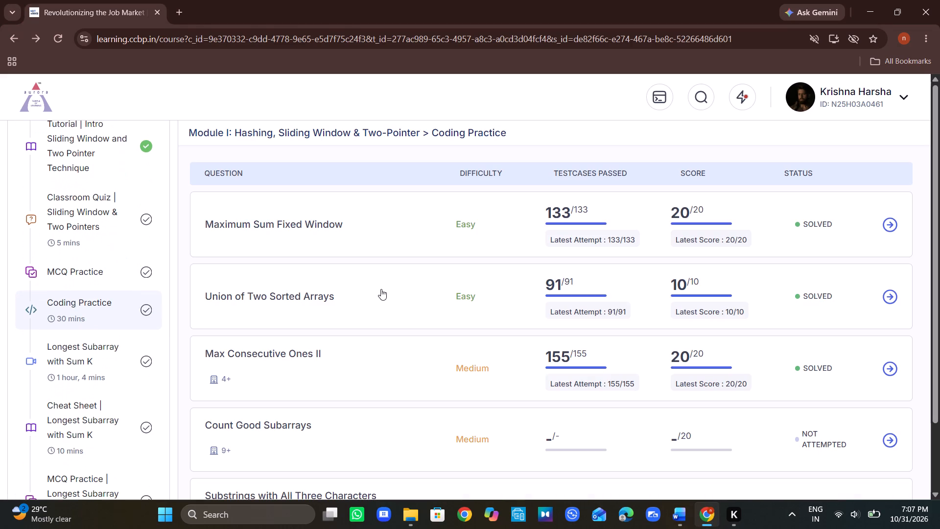
click(381, 289)
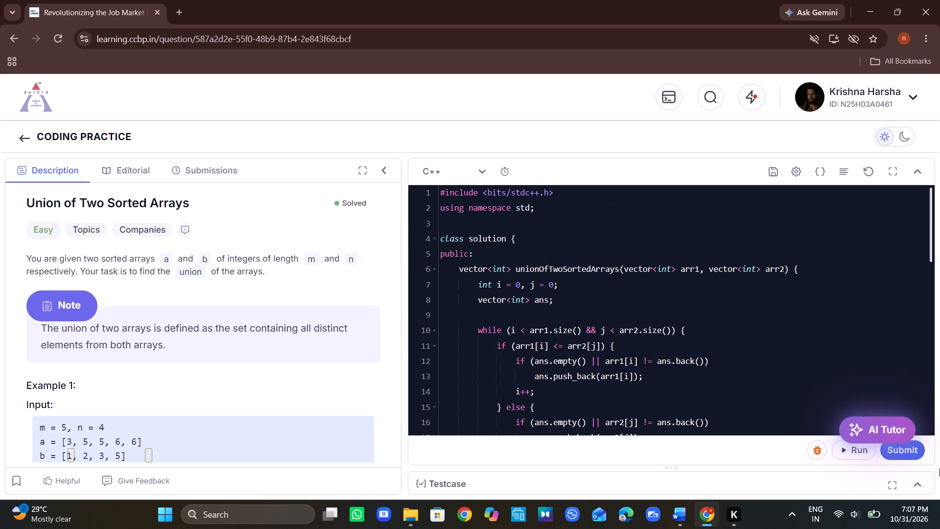
Submit the C++ solution for Union of Two Sorted Arrays and capture the page area showing the submission result.
click(890, 455)
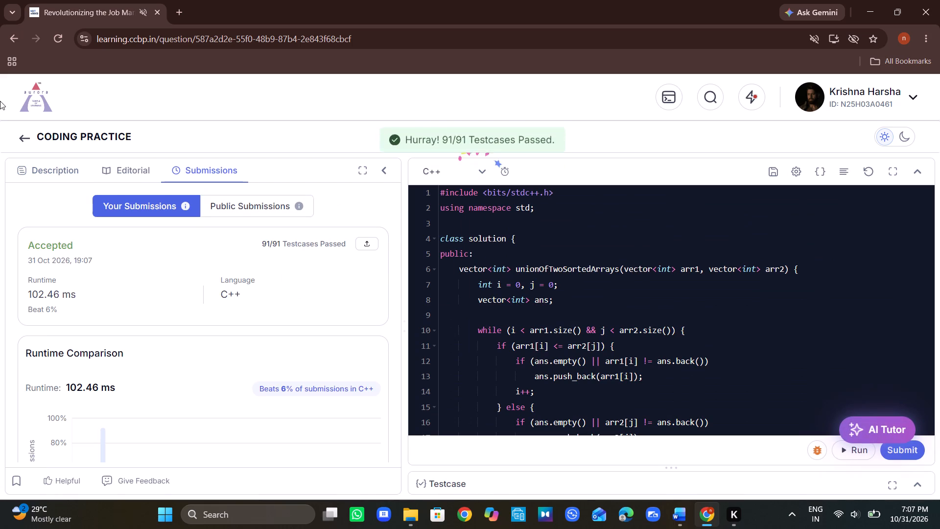
key(Print)
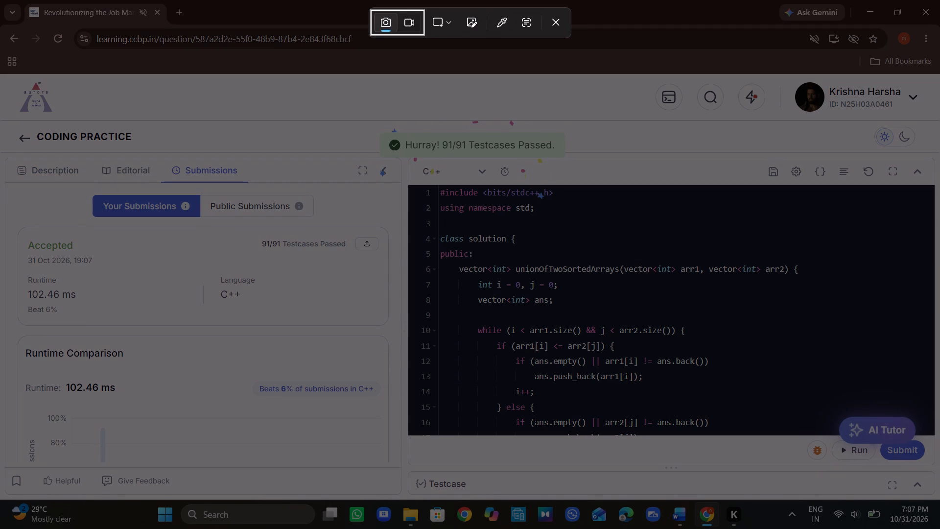
drag(0, 75, 790, 445)
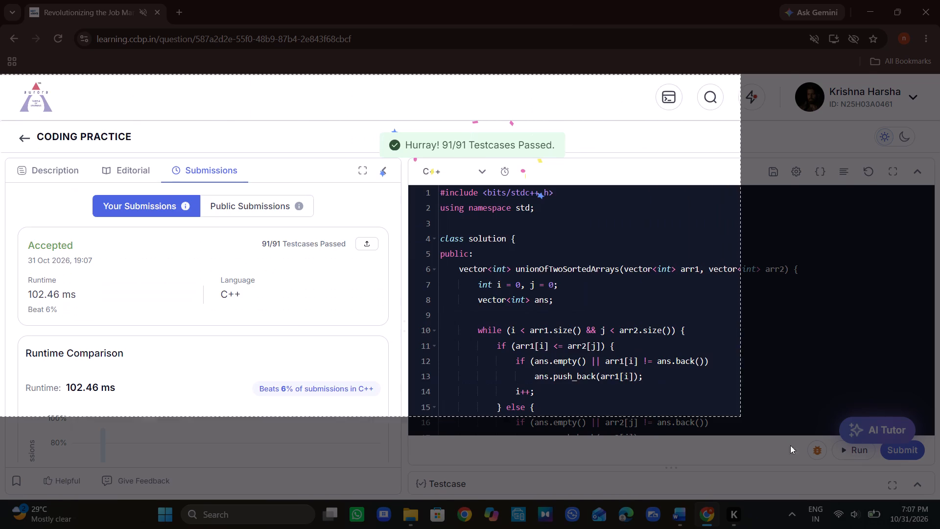
drag(790, 445, 939, 502)
Switch to Word, insert the captured screenshot below item "9)" and add a blank line between the item 8 screenshot and "9)".
click(689, 513)
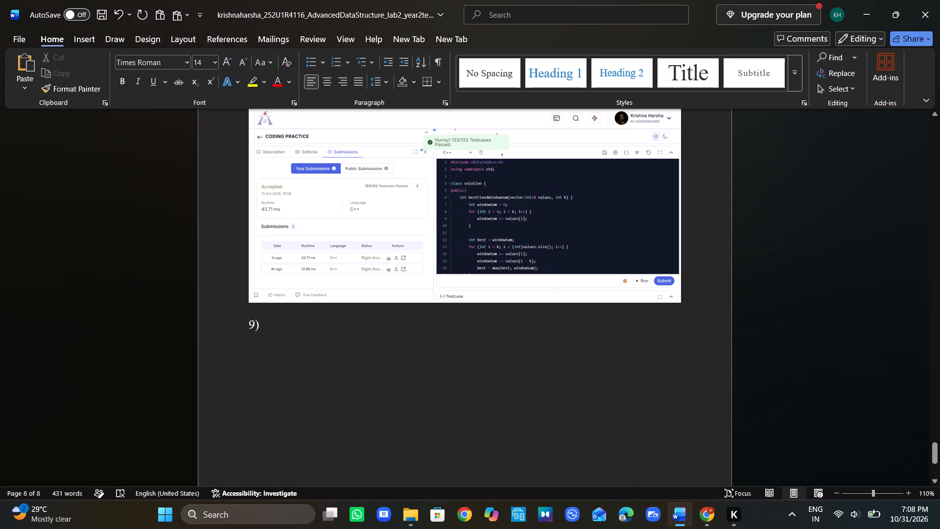
key(Return)
key(Return)
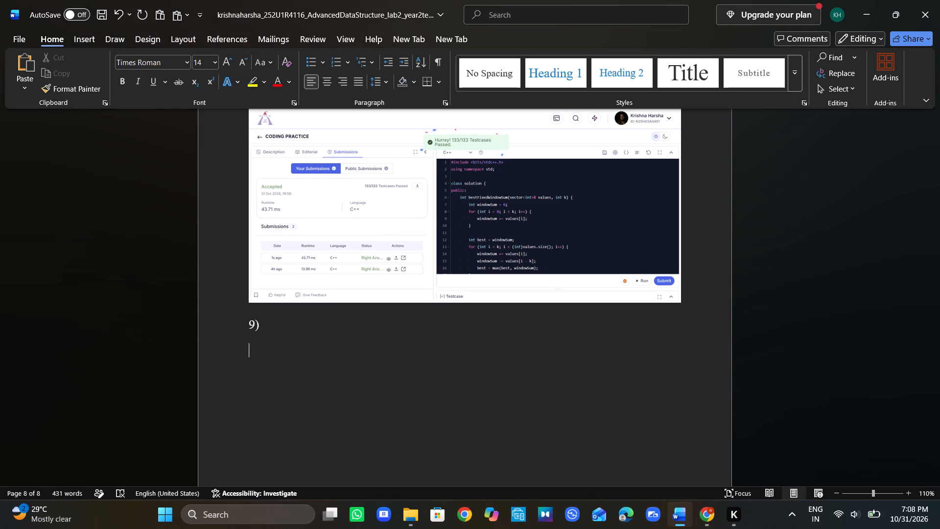
key(ctrl+v)
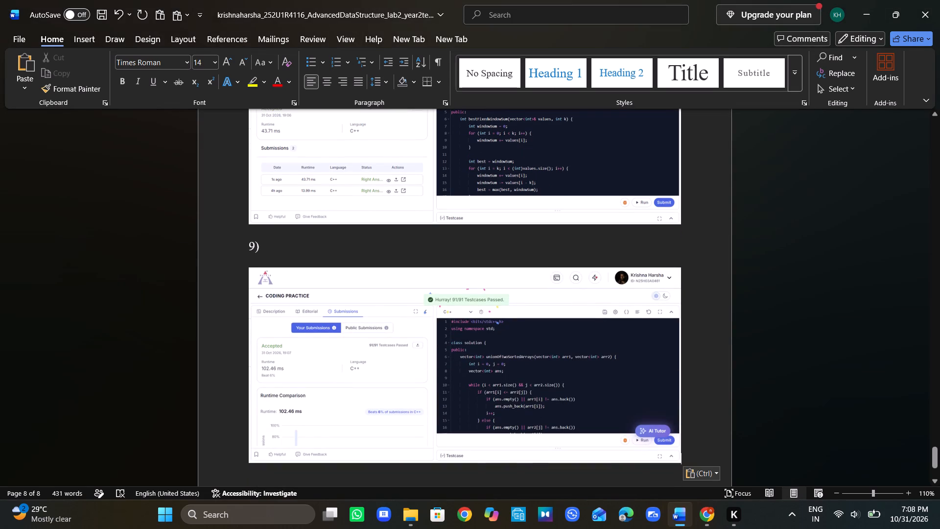
click(700, 215)
key(Return)
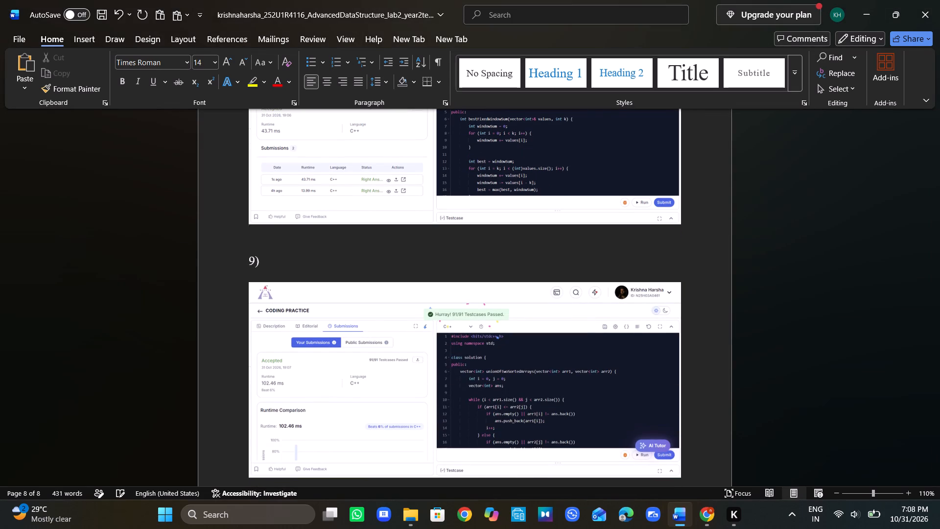
Check the question's title in Chrome and add it in Word as item 9's bold title, "Union Of Two Sorted Arrays".
click(699, 519)
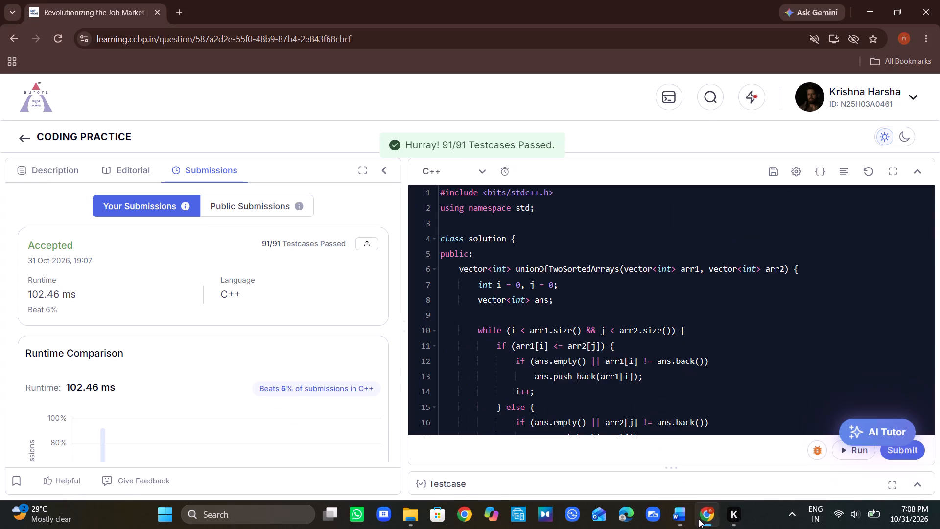
click(40, 174)
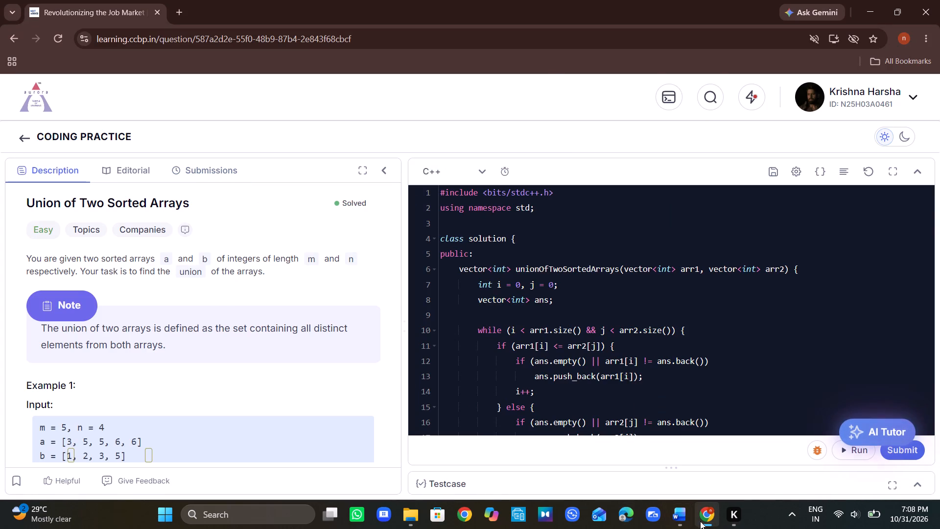
click(683, 515)
click(290, 257)
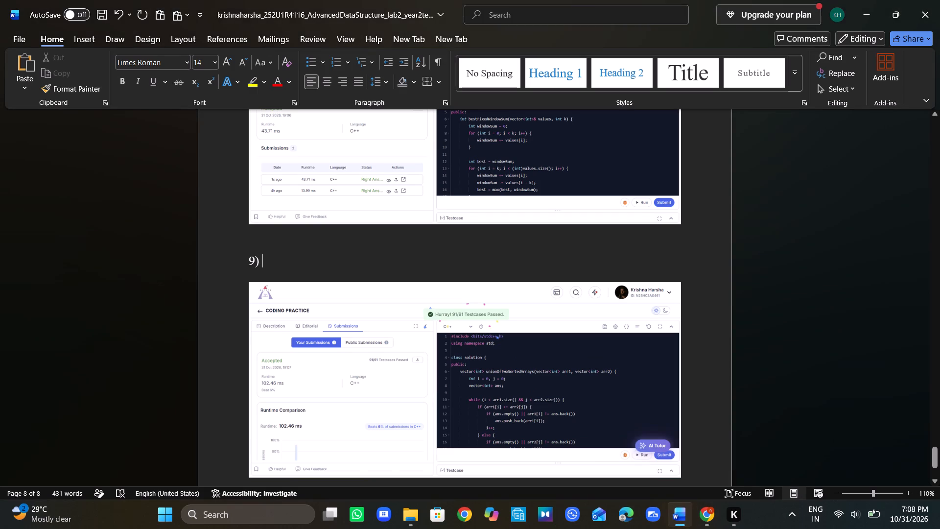
text(no)
key(BackSpace)
text(ion)
key(space)
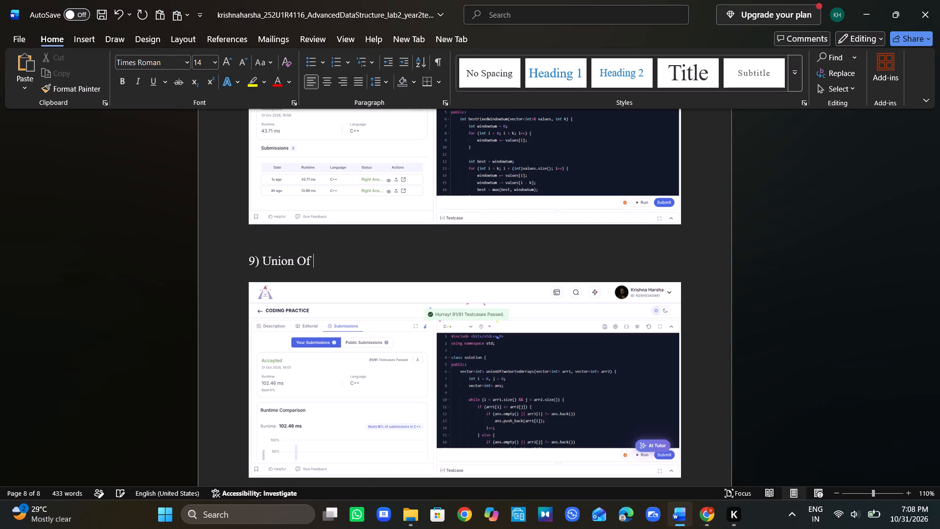
key(t)
key(s)
key(o)
text(rted)
key(space)
text(rrays)
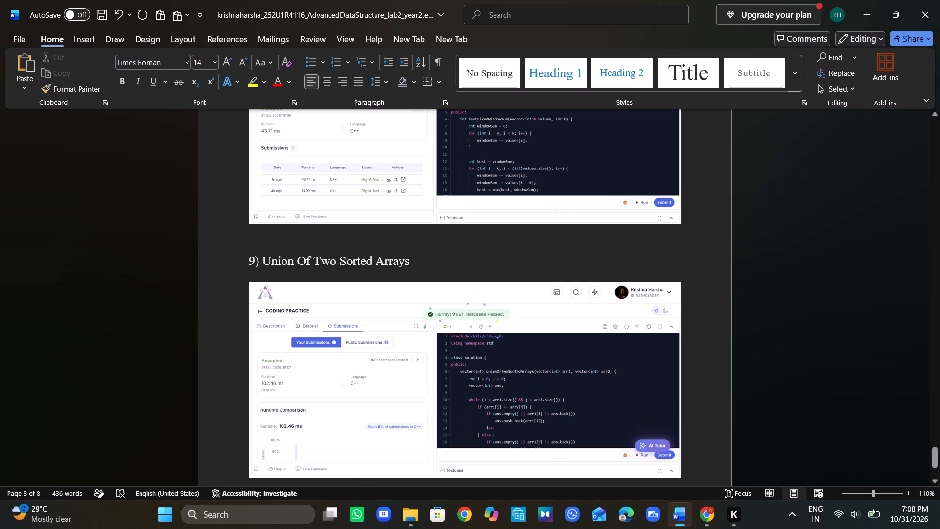
drag(259, 262, 448, 257)
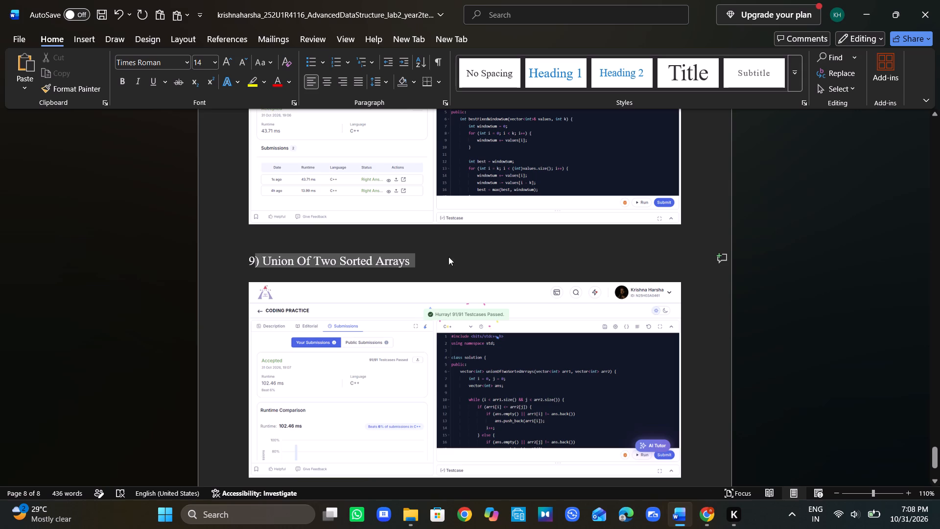
click(456, 240)
Add the item number "10)" on a new page after the item 9 screenshot, using blank lines to reach it.
scroll(359, 254, up, 5)
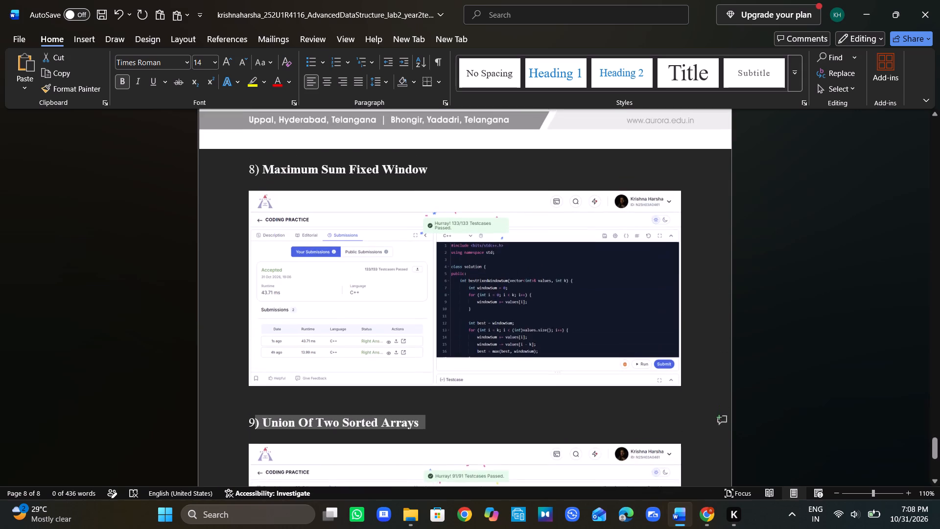
scroll(359, 254, up, 1)
scroll(304, 240, down, 16)
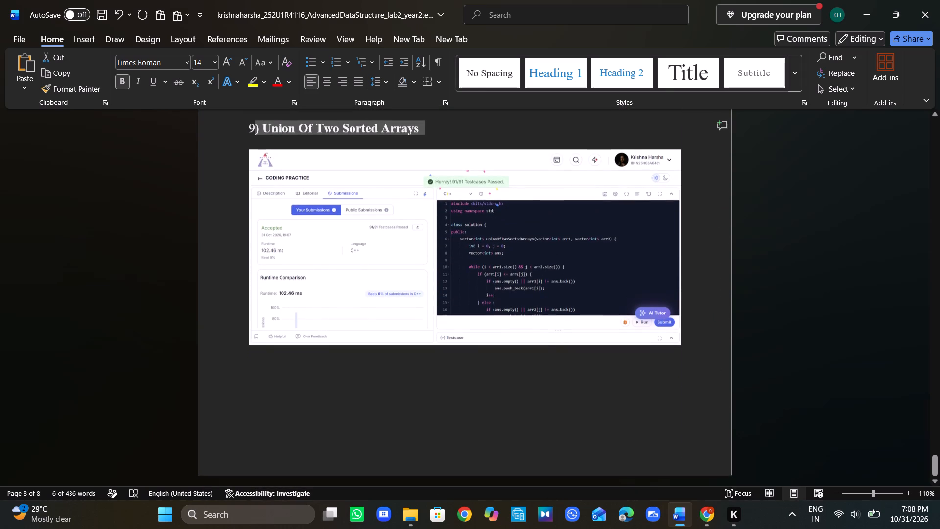
click(693, 354)
key(Return)
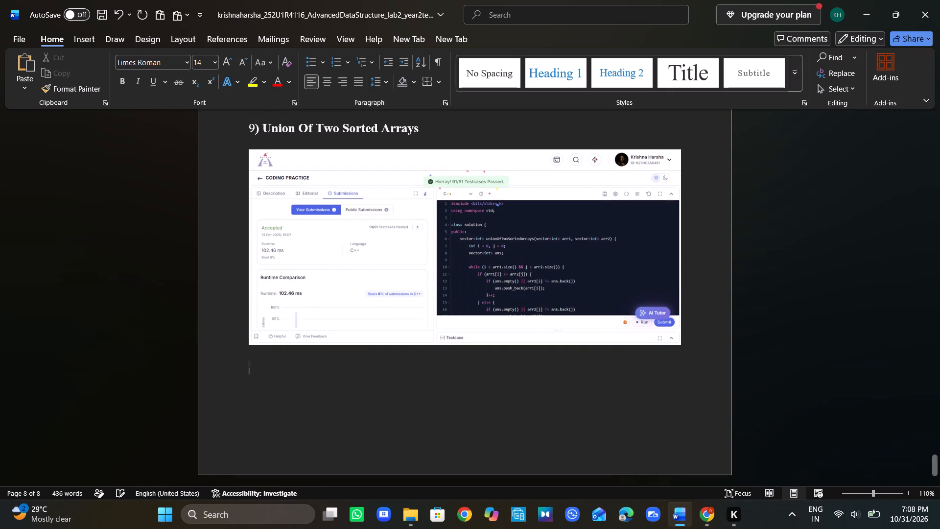
key(Return)
key(Return)
key(Return)
key(Return)
key(Return)
key(BackSpace)
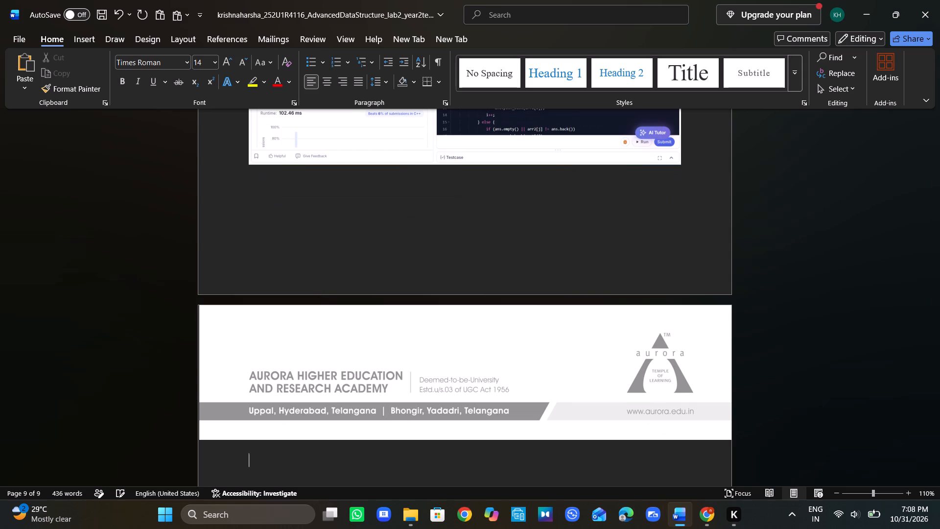
text(10)
text())
key(space)
Switch to Chrome and open the Max Consecutive Ones II question from the Coding Practice set.
click(704, 521)
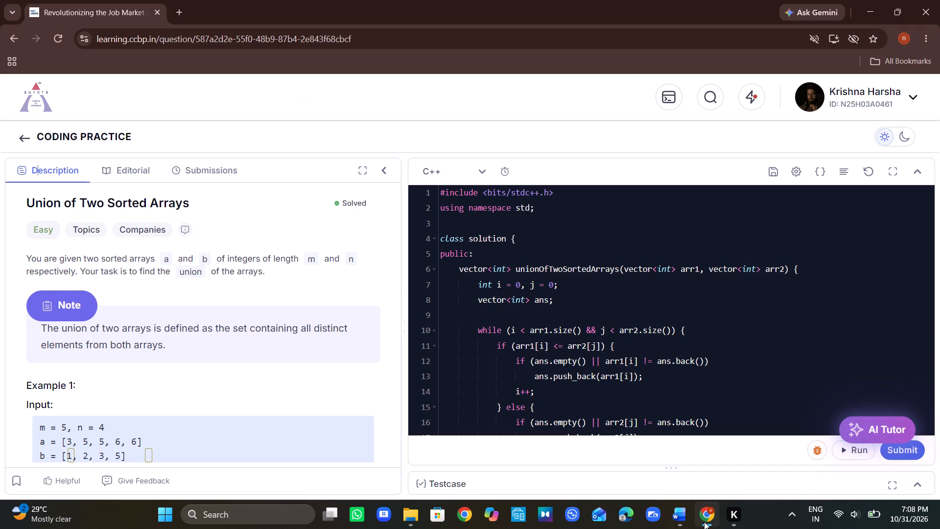
click(22, 139)
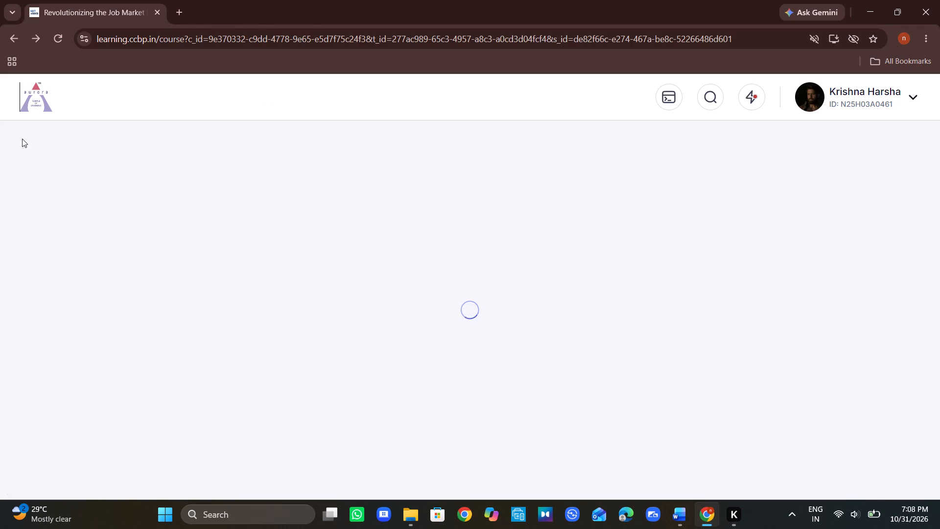
click(354, 372)
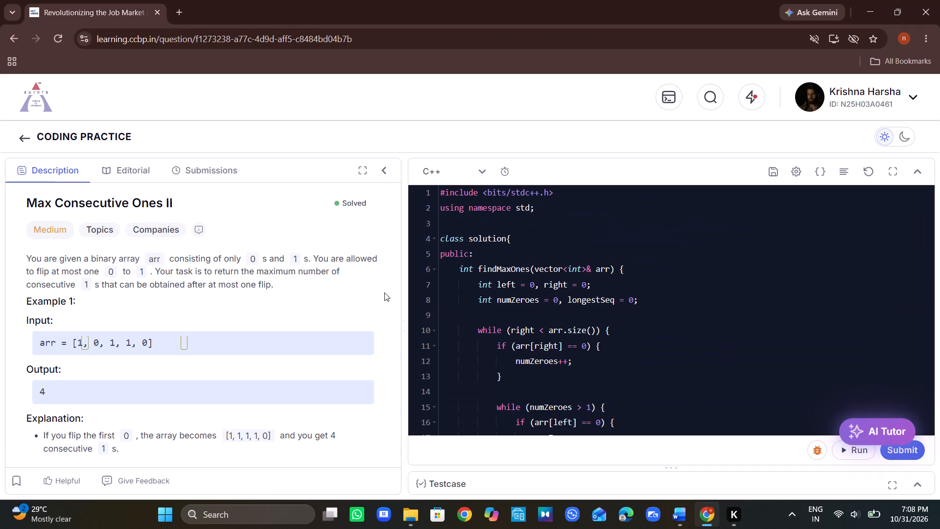
Submit the Max Consecutive Ones II solution, capture the page area showing the submission result, and return to the question's description.
click(913, 451)
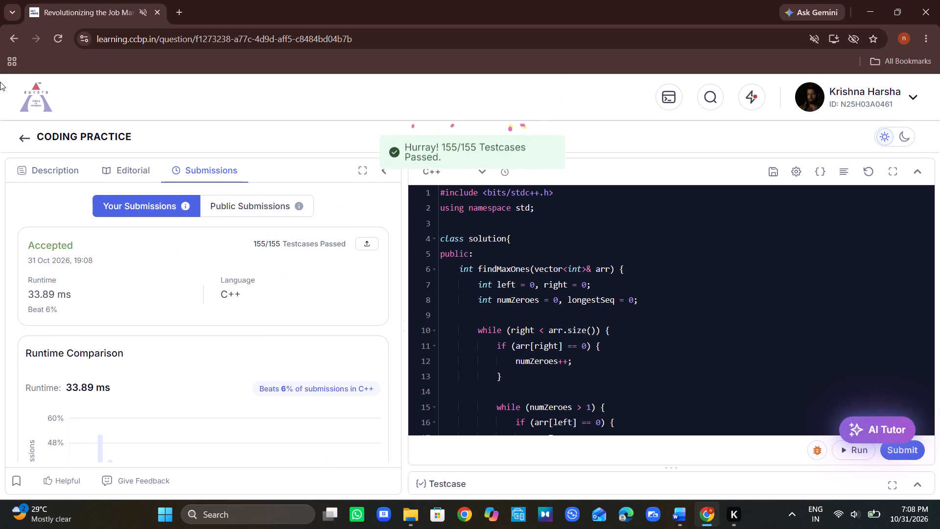
key(Print)
drag(0, 73, 503, 293)
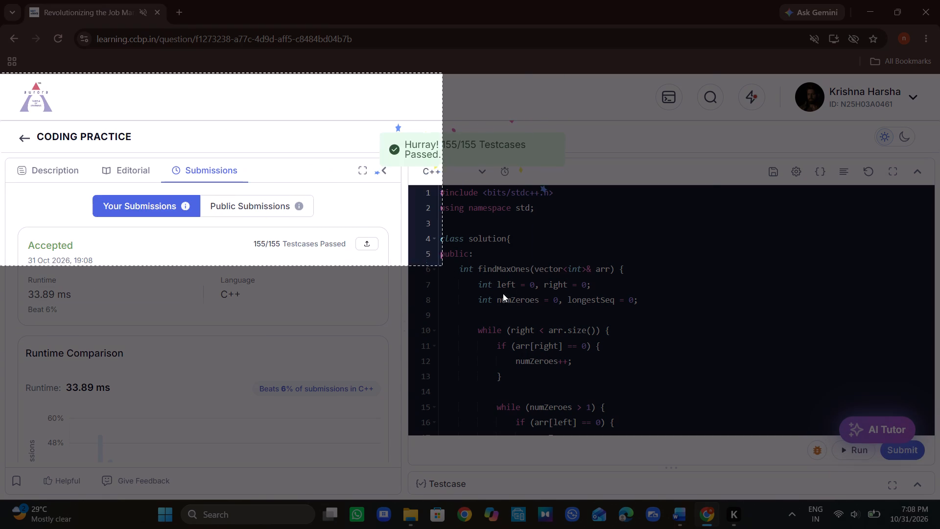
drag(503, 293, 939, 500)
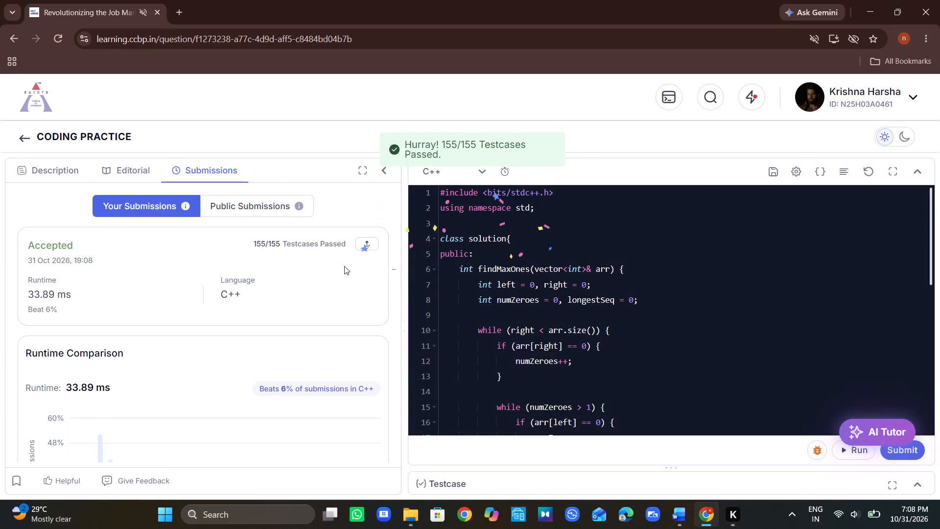
click(61, 168)
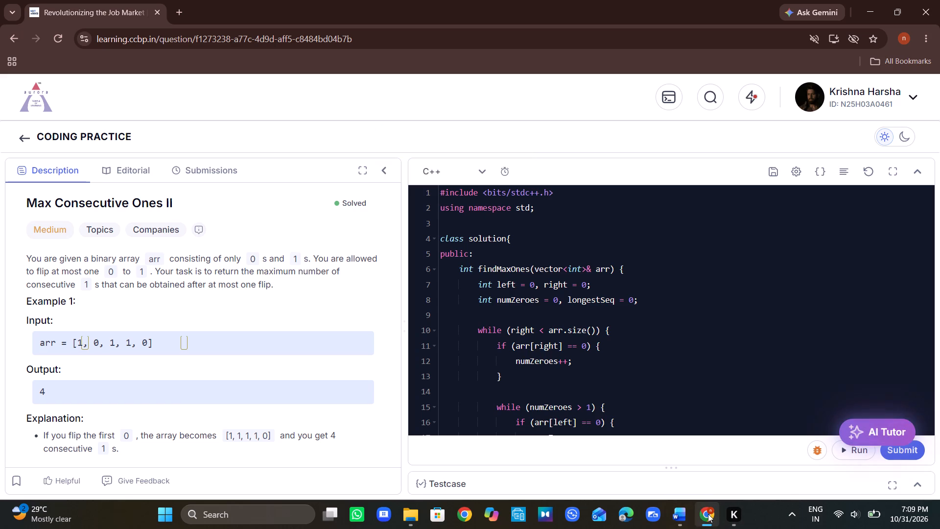
Switch to Word and insert the captured screenshot below item "10)".
click(684, 519)
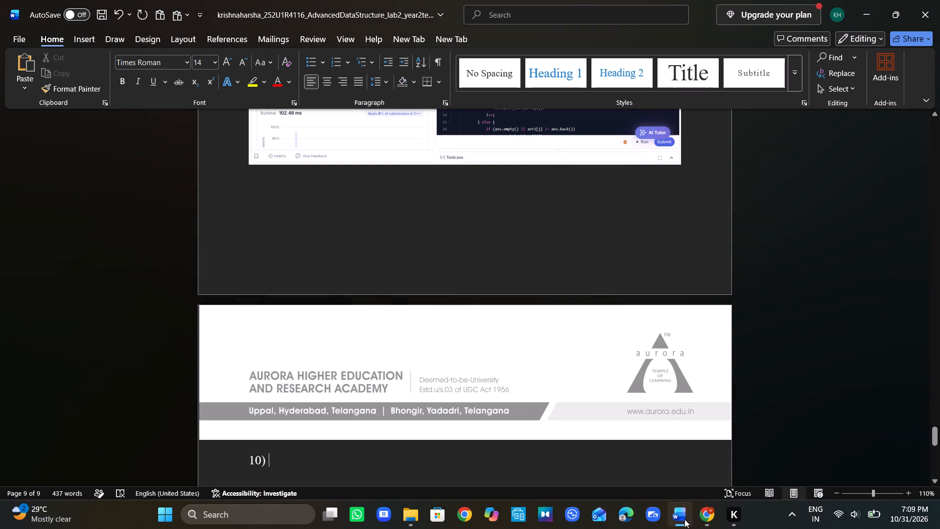
key(Return)
key(Return)
key(ctrl+v)
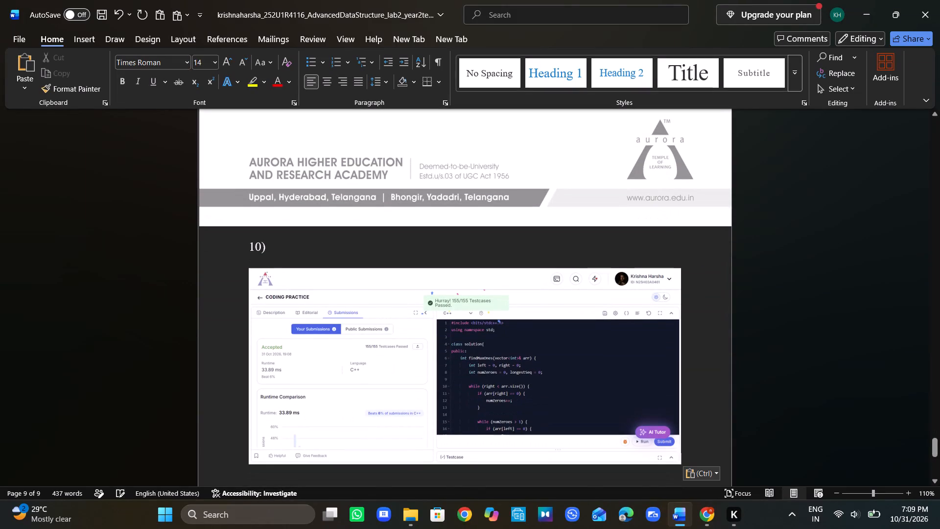
Enter "Max Consecutive Ones" as the title after "10)", checking the question's name in Chrome.
click(289, 251)
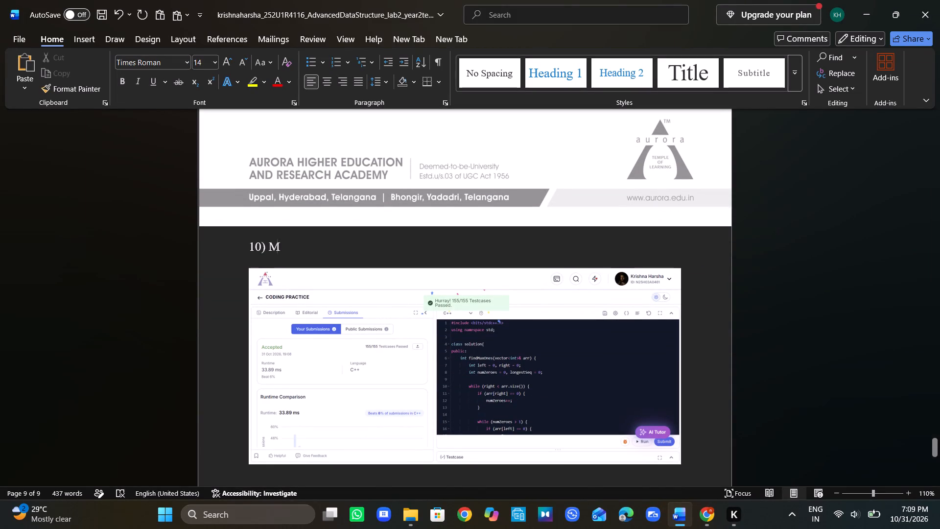
key(c)
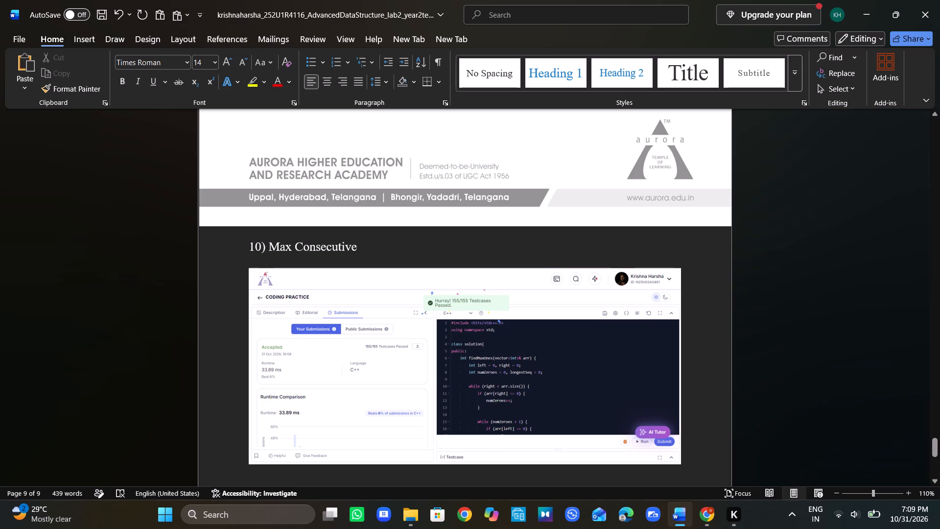
click(706, 526)
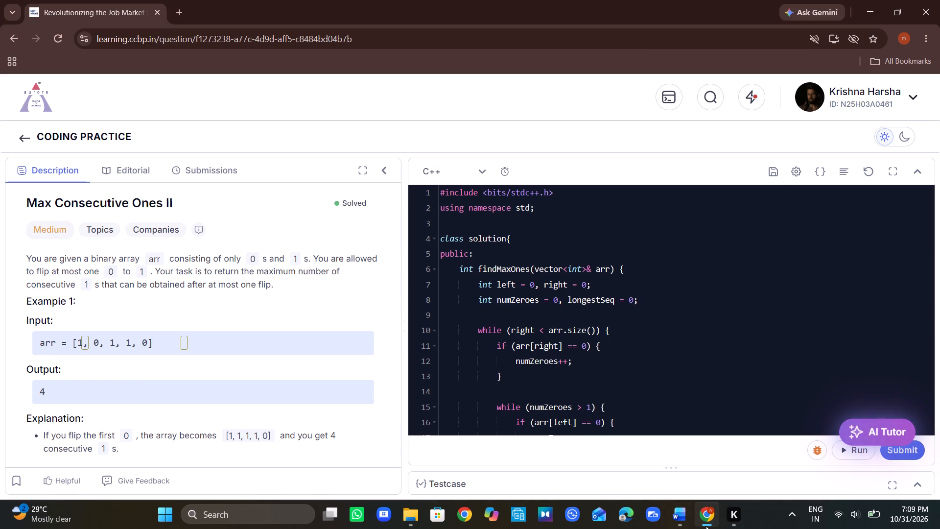
click(682, 521)
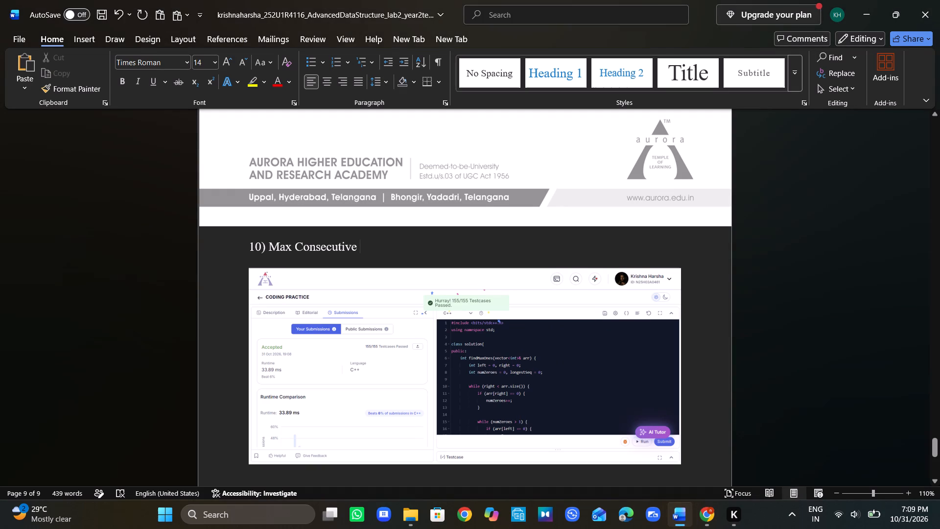
text(nes)
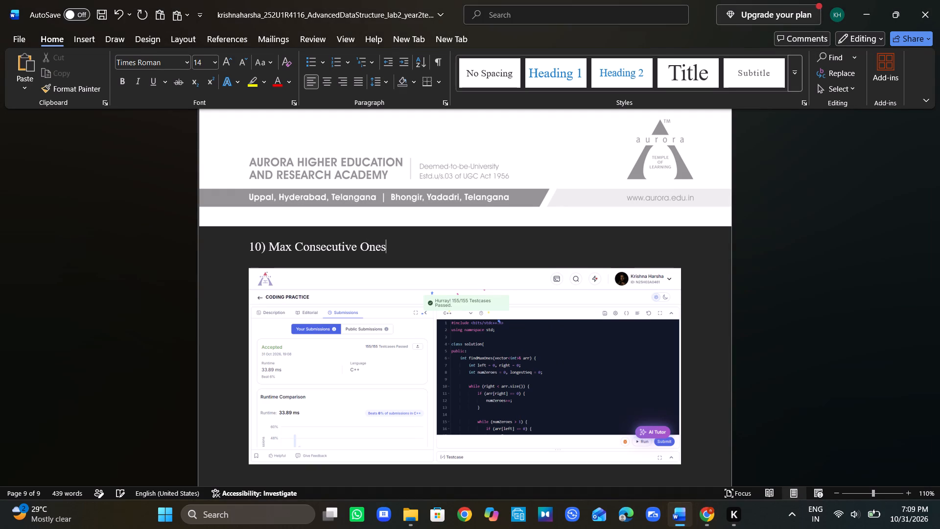
key(space)
text(II)
key(BackSpace)
key(BackSpace)
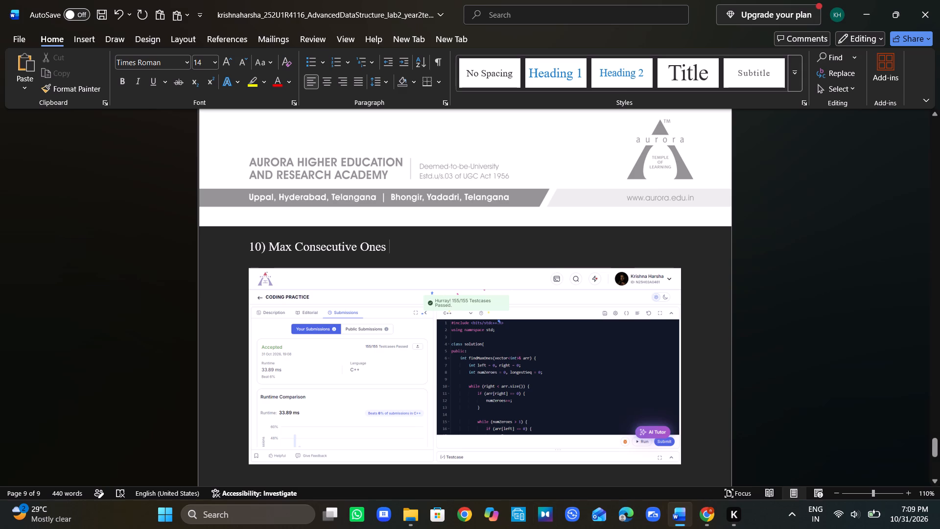
Copy the "II" from the question's name in Chrome's Coding Practice list and append it to item 10's title in Word.
click(707, 524)
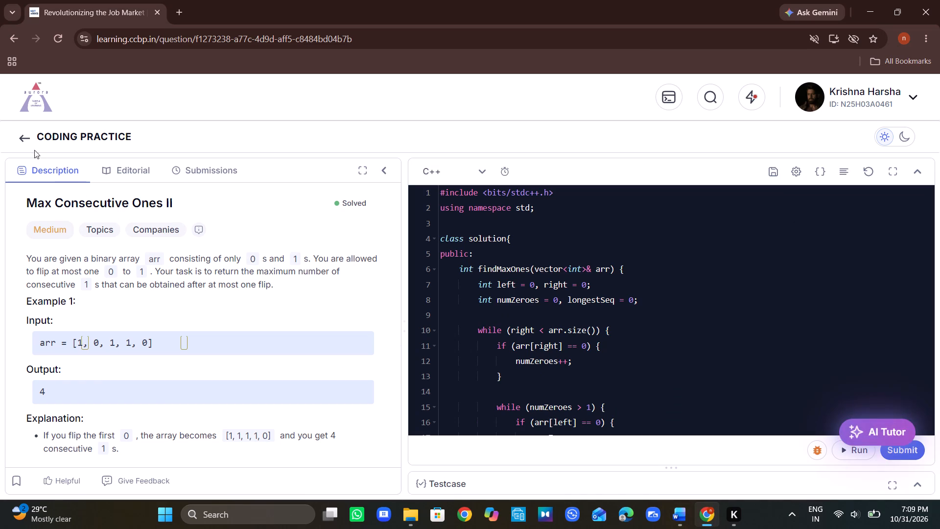
click(27, 141)
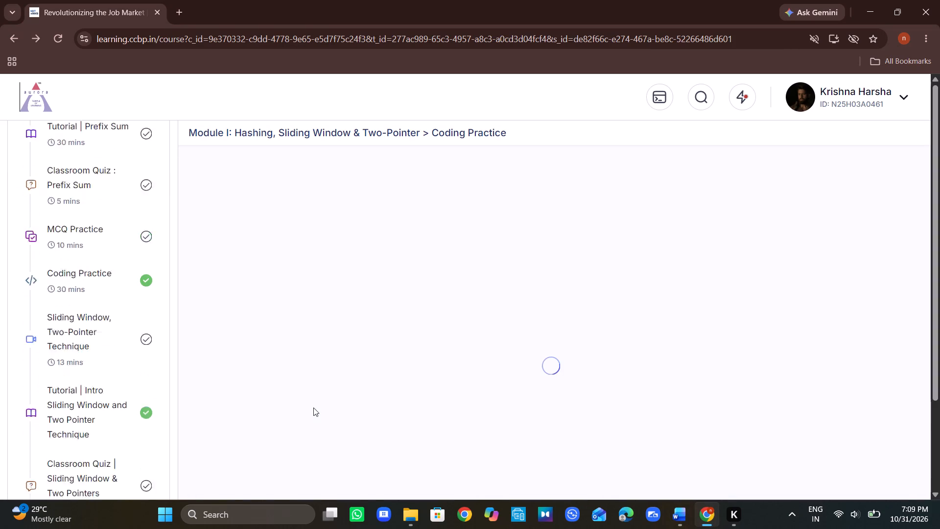
drag(315, 353, 325, 353)
key(ctrl+c)
click(673, 510)
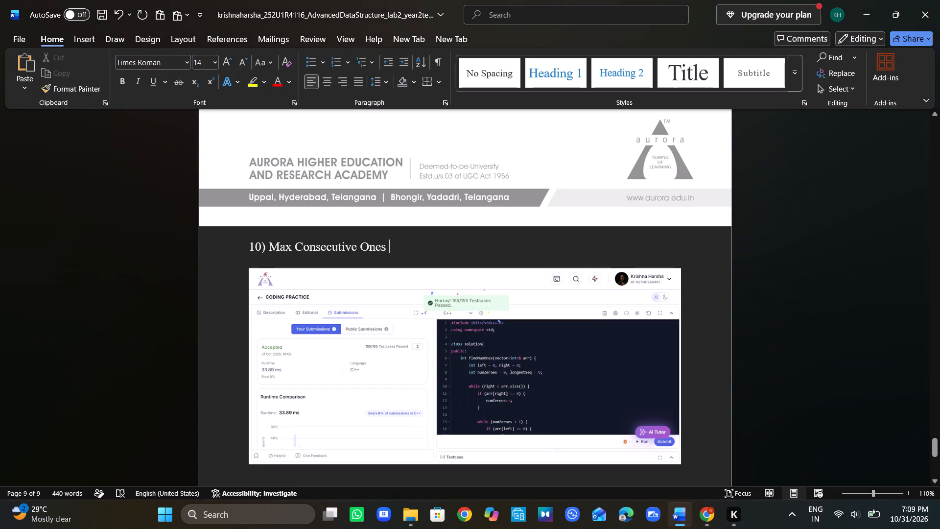
key(ctrl+v)
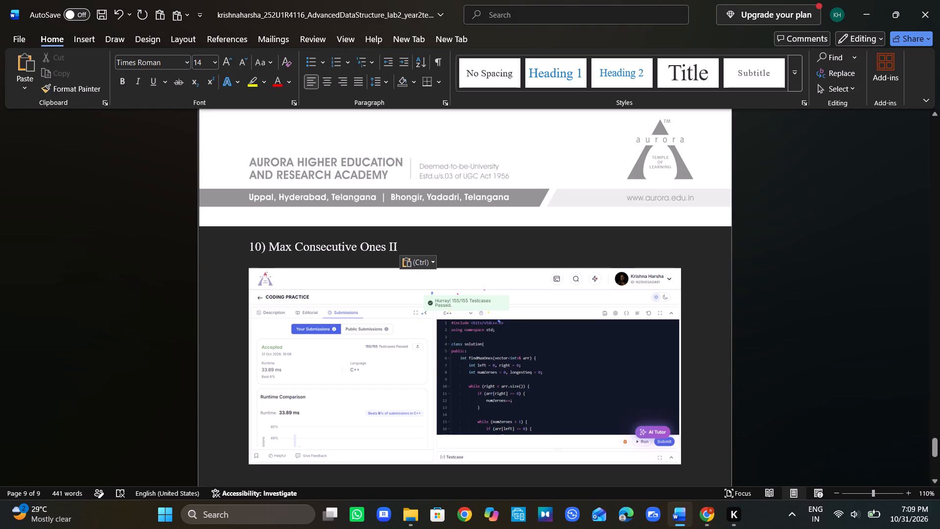
Make item 10's title "Max Consecutive Ones II" bold.
drag(269, 242, 427, 237)
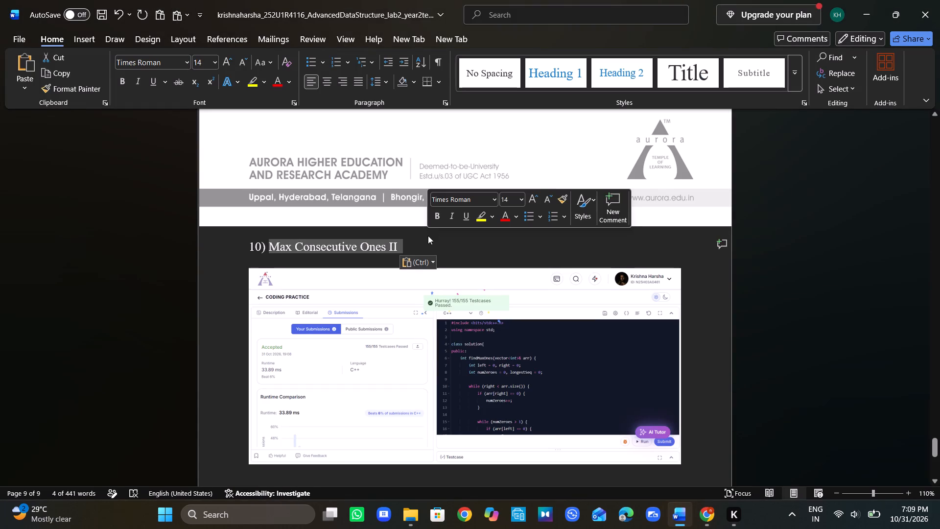
click(437, 221)
Review the report from item 10 back to the student details table on the first page.
scroll(444, 238, up, 16)
scroll(455, 271, down, 7)
scroll(446, 269, up, 6)
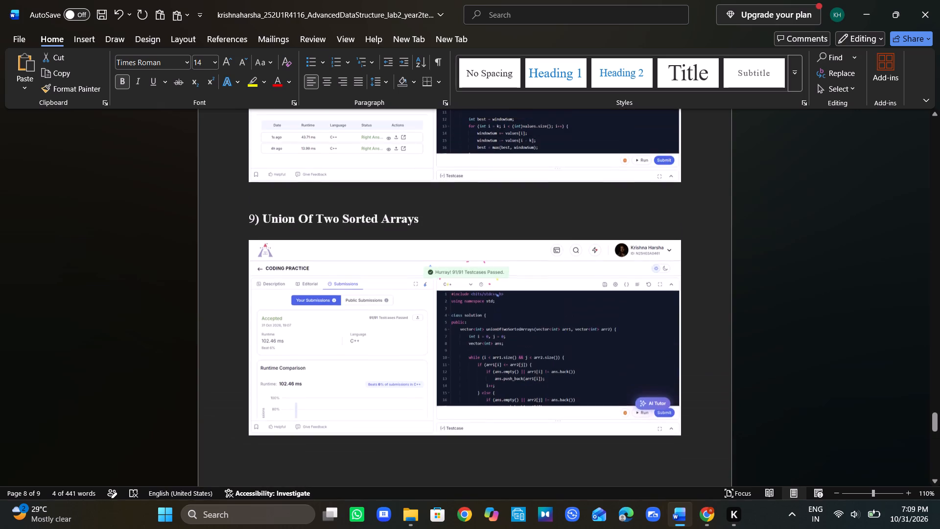
scroll(446, 269, up, 2)
scroll(446, 269, down, 1)
scroll(446, 269, up, 8)
scroll(446, 269, up, 17)
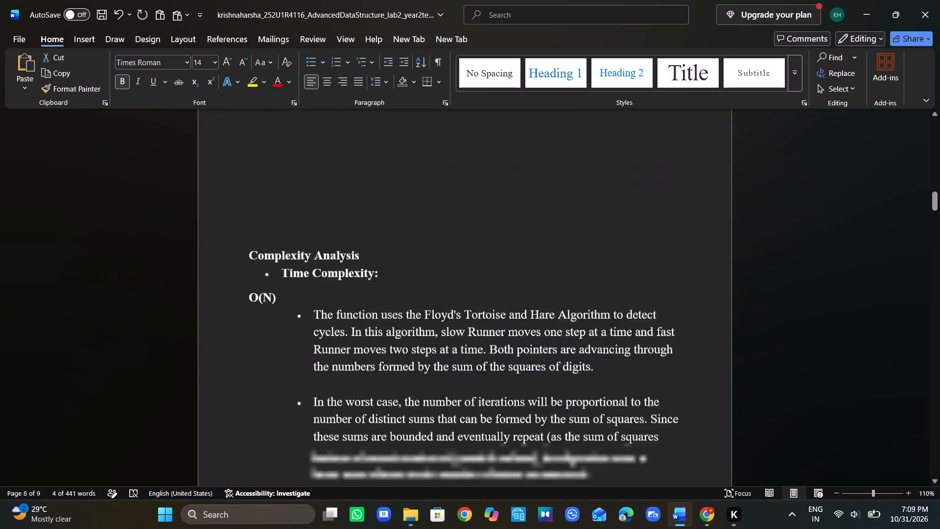
scroll(446, 269, up, 8)
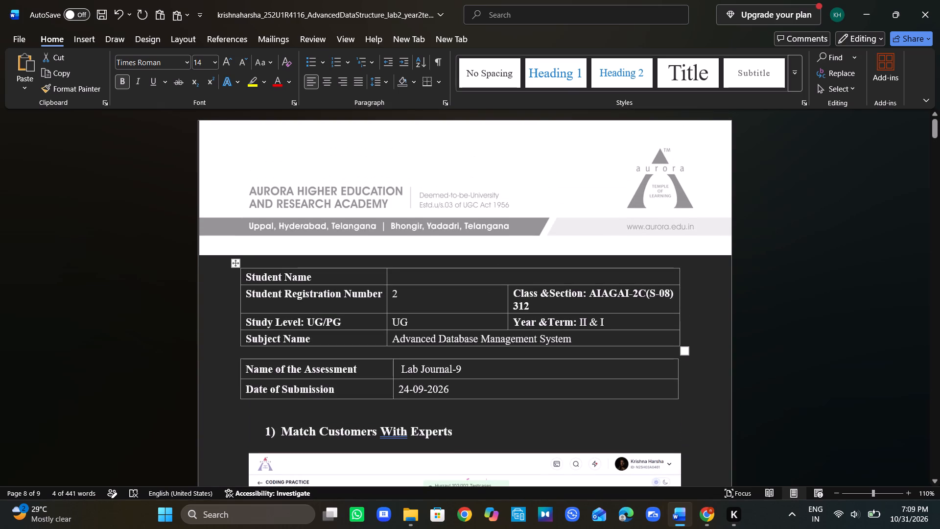